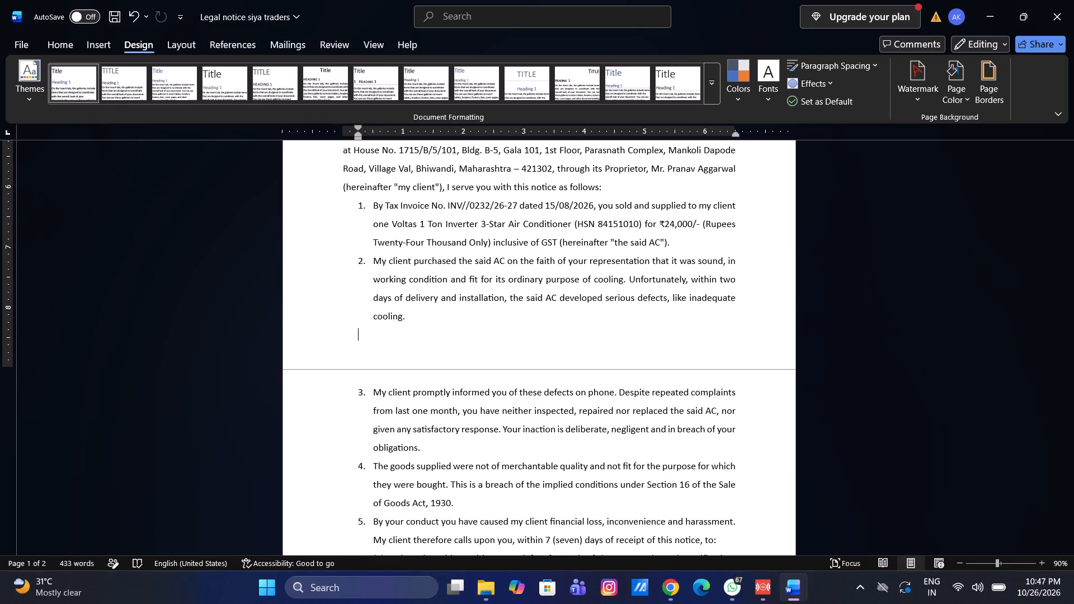
Replace the blank compensation placeholder after the rupee sign in paragraph 5(b) with 15,000.
{"action": "scroll", "coordinate": [689, 359], "scroll_direction": "left", "scroll_amount": 1}
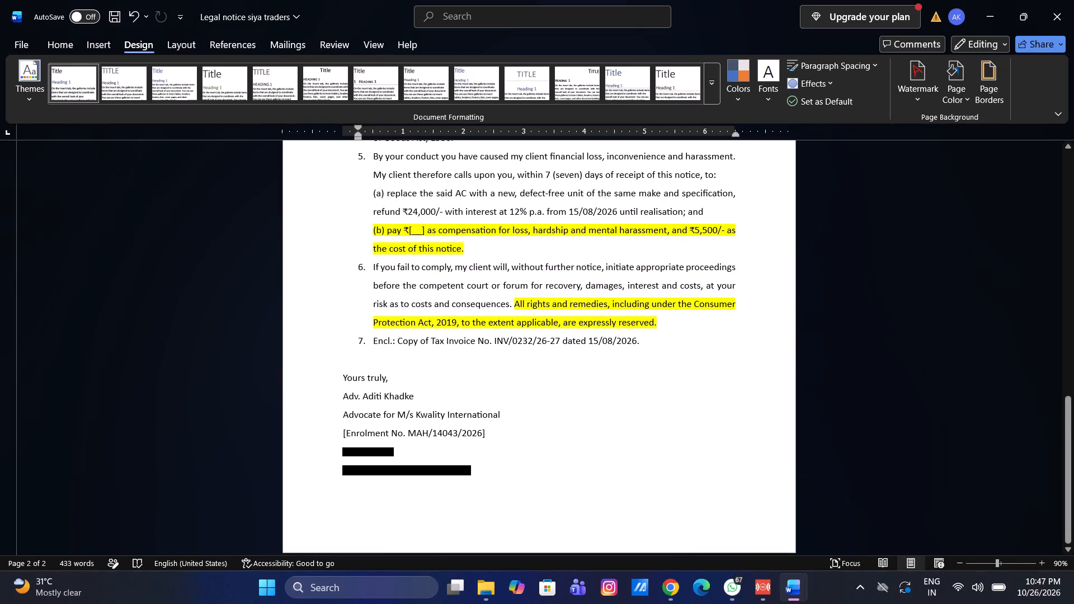
{"action": "left_click", "coordinate": [426, 230]}
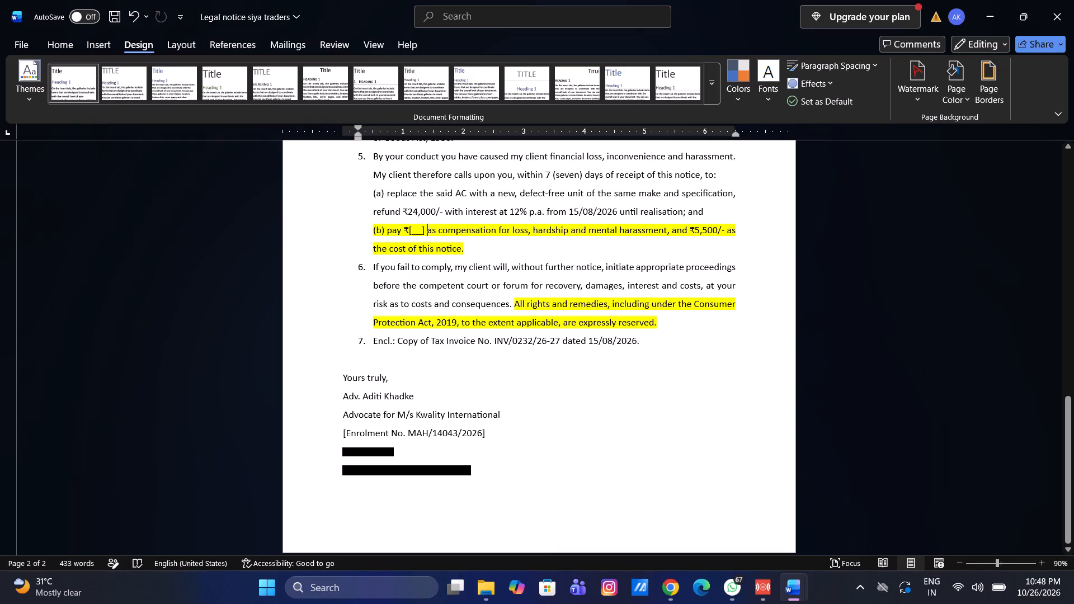
{"action": "key", "text": "BackSpace"}
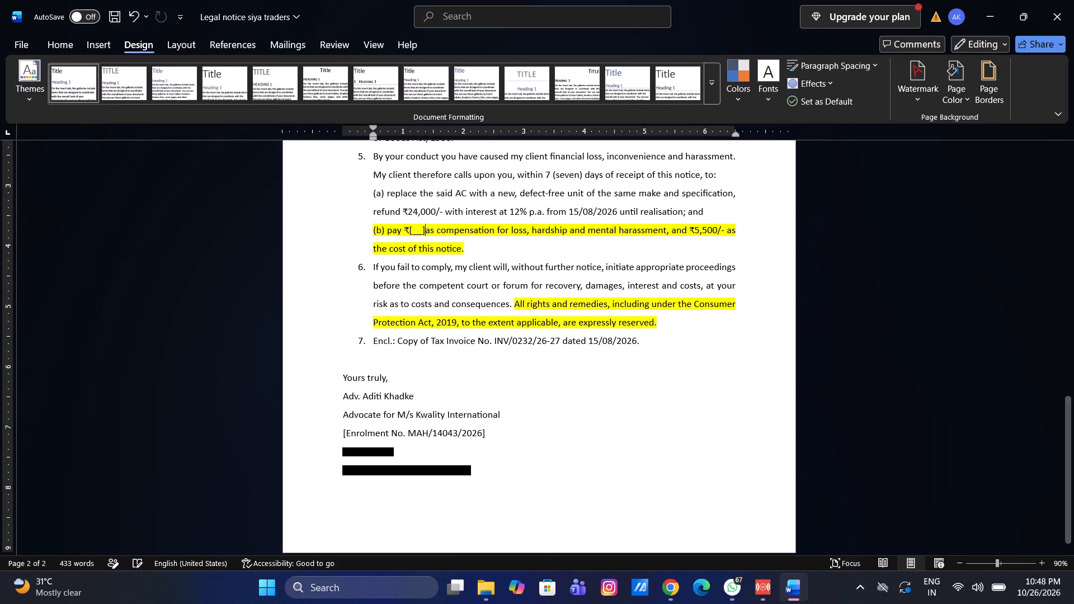
{"action": "key", "text": "BackSpace"}
{"action": "key", "text": "BackSpace"}
{"action": "key", "text": "BackSpace"}
{"action": "key", "text": "BackSpace"}
{"action": "type", "text": "15"}
{"action": "type", "text": ", 000"}
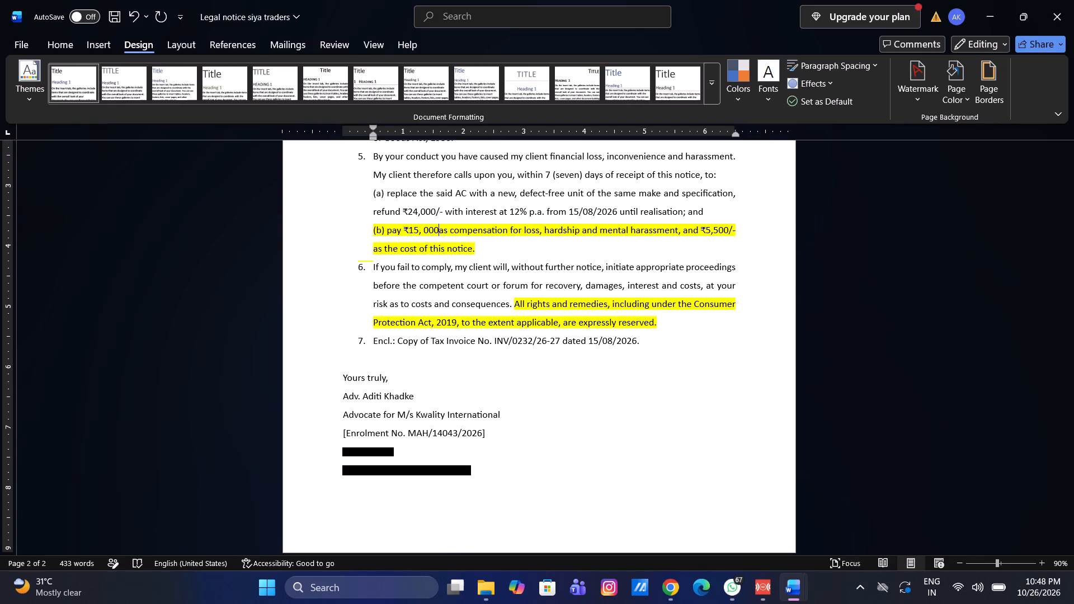
{"action": "key", "text": "Left"}
{"action": "key", "text": "Left"}
{"action": "key", "text": "Left"}
{"action": "key", "text": "BackSpace"}
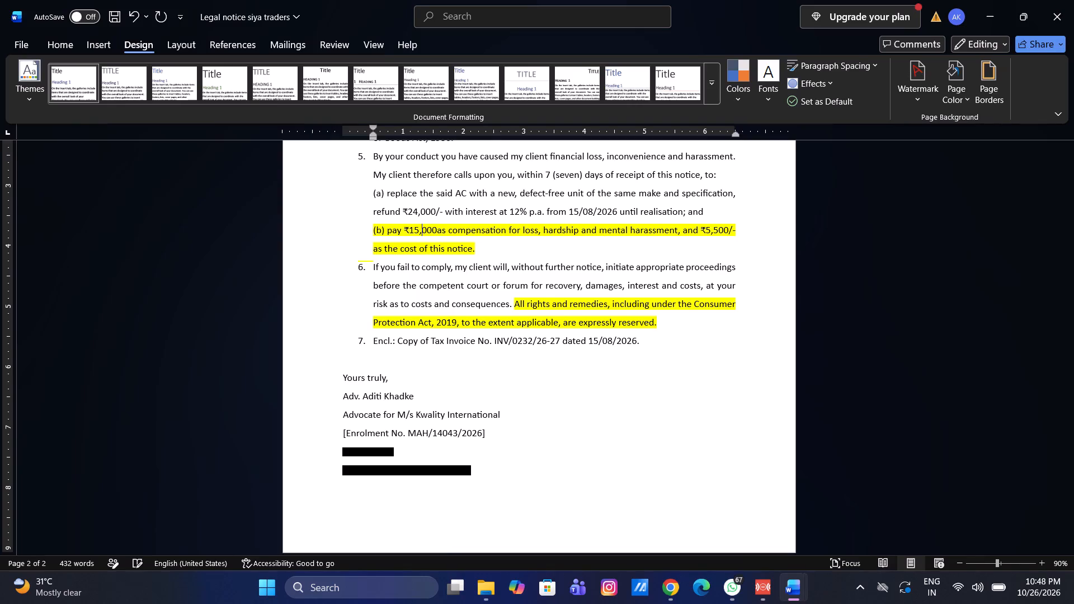
{"action": "key", "text": "Right"}
{"action": "key", "text": "Right"}
{"action": "key", "text": "Right"}
{"action": "key", "text": "space"}
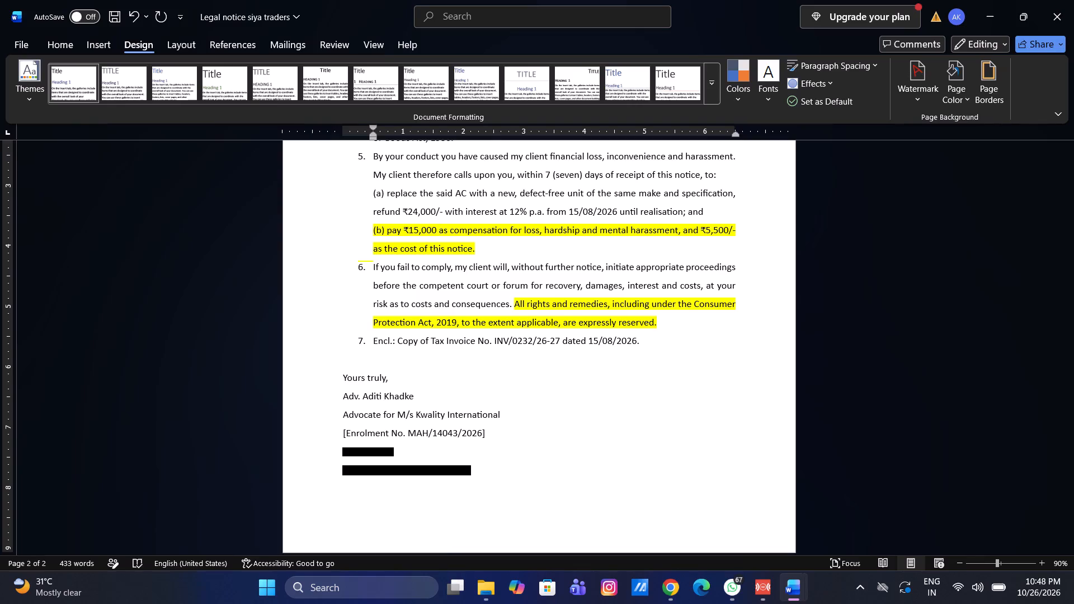
Add the amount in words, "(Rs. Fifteen thousand only)", after ₹15,000 in paragraph 5(b).
{"action": "key", "text": "shift+parenleft"}
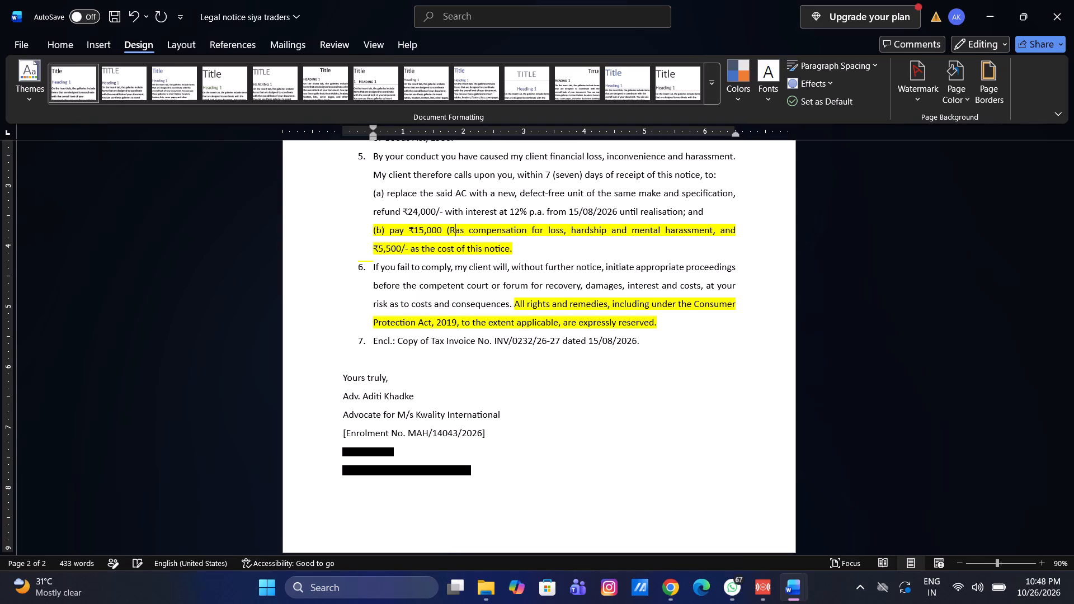
{"action": "key", "text": "s"}
{"action": "type", "text": "."}
{"action": "key", "text": "space"}
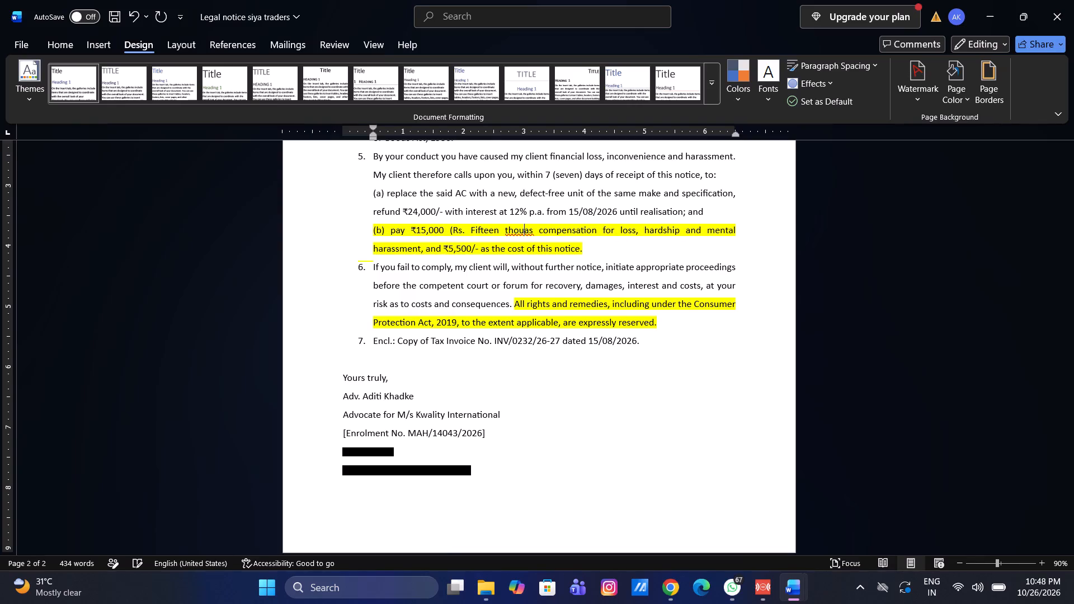
{"action": "type", "text": "sand"}
{"action": "key", "text": "space"}
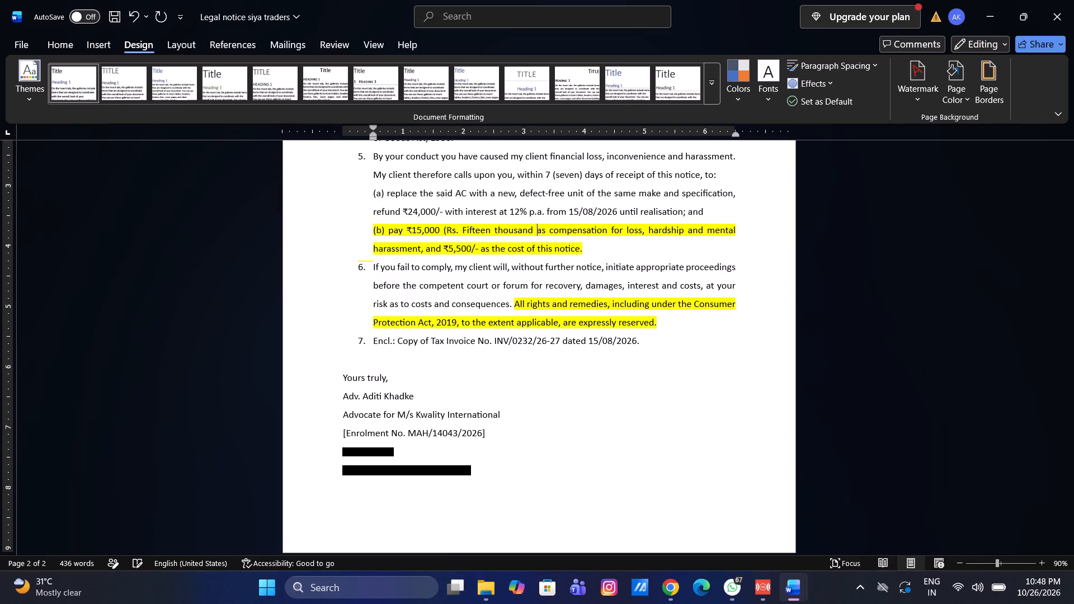
{"action": "type", "text": "only"}
{"action": "key", "text": "space"}
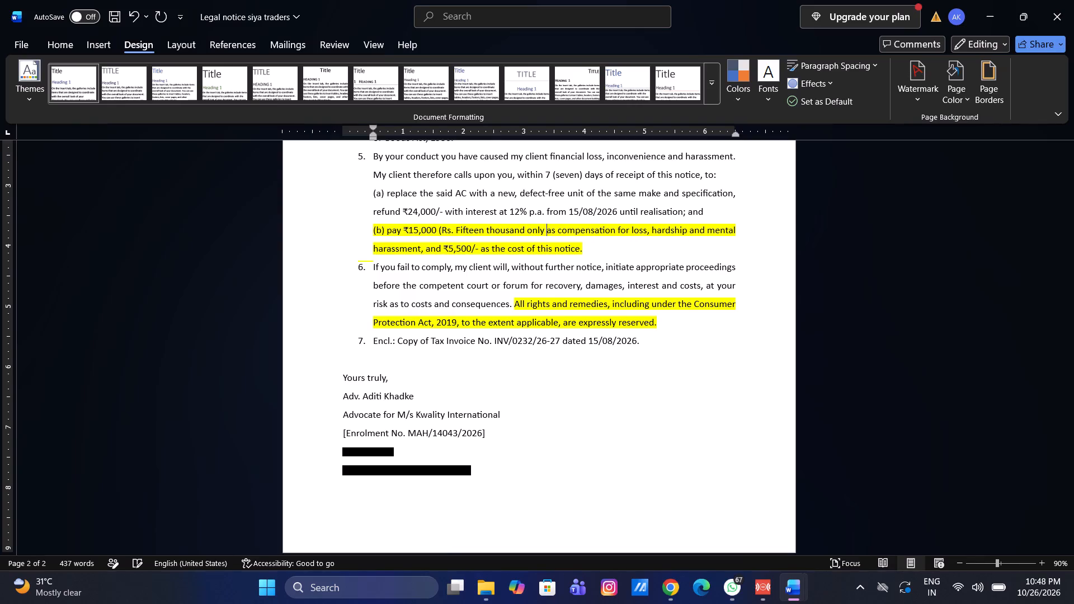
{"action": "key", "text": "BackSpace"}
{"action": "key", "text": "shift+parenright"}
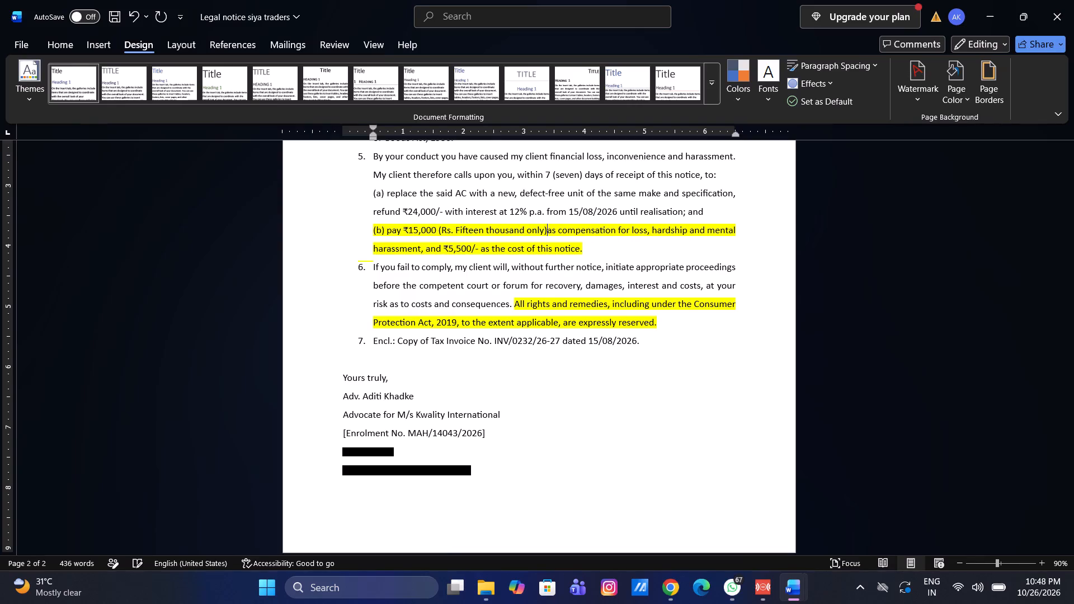
{"action": "key", "text": "space"}
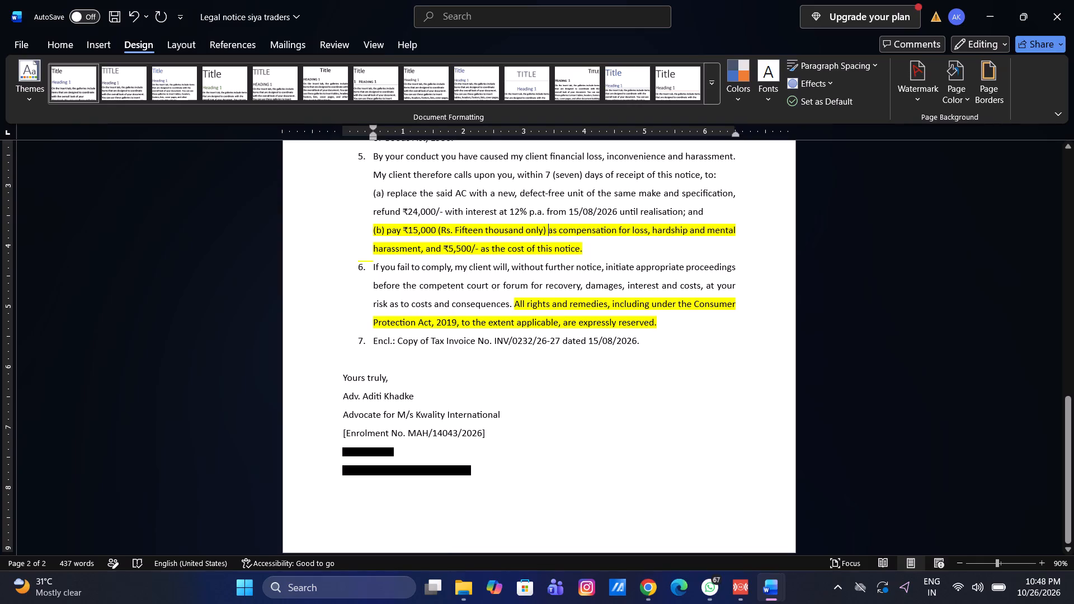
Remove the yellow highlighting from paragraph 5(b) and from the "All rights and remedies" sentence in paragraph 6.
{"action": "left_click_drag", "start_coordinate": [373, 228], "coordinate": [590, 266]}
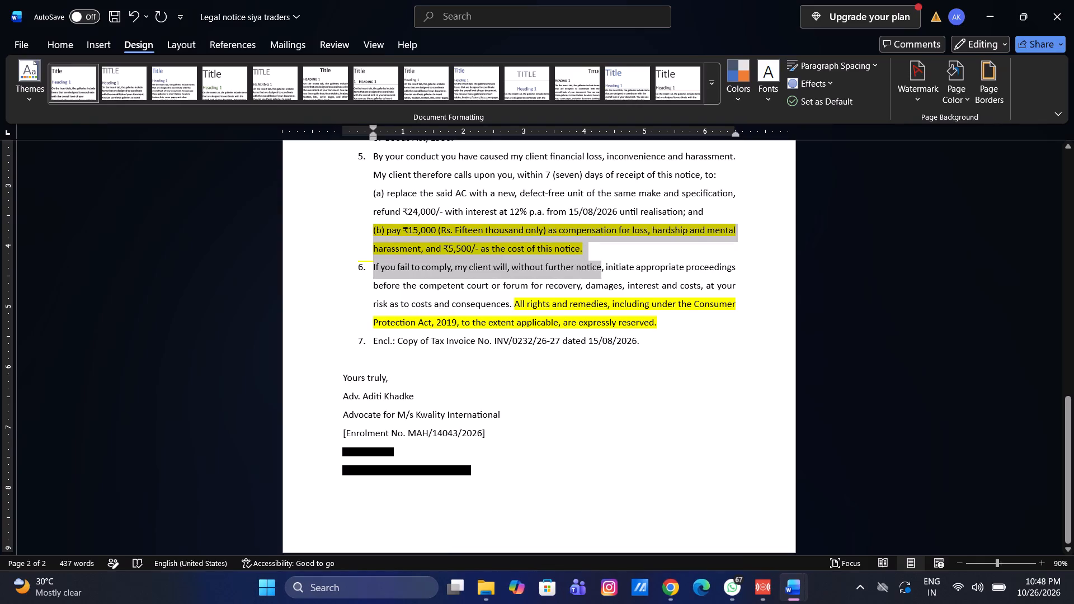
{"action": "left_click_drag", "start_coordinate": [590, 266], "coordinate": [587, 242]}
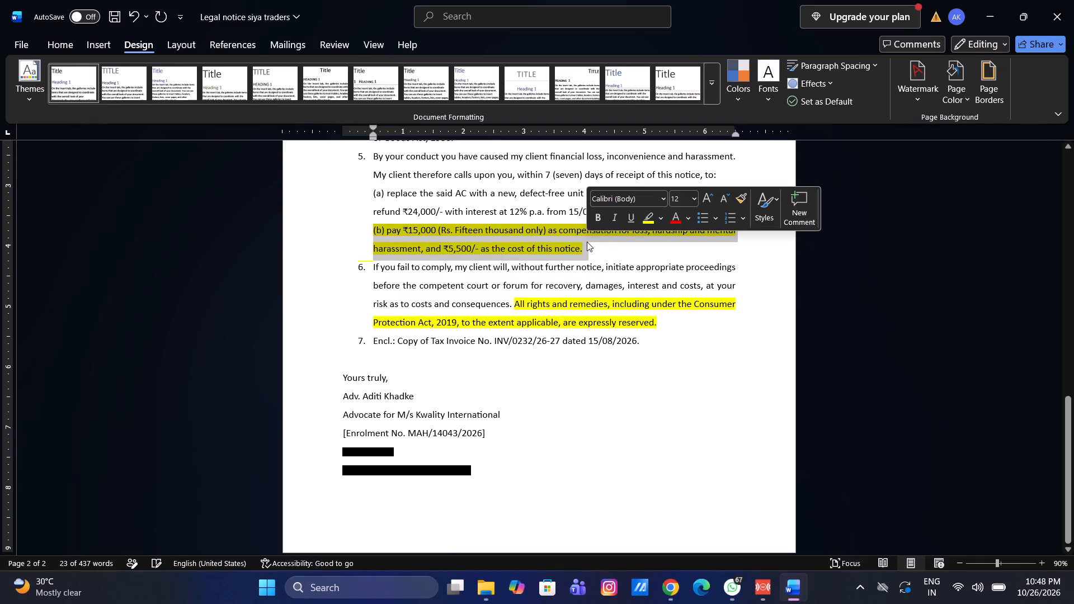
{"action": "left_click", "coordinate": [647, 220]}
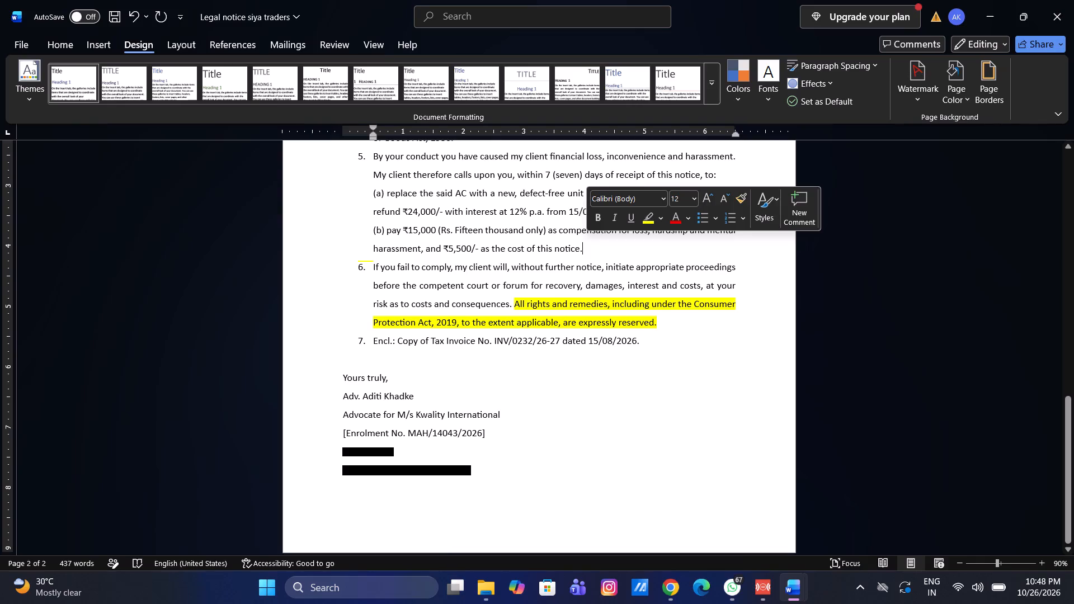
{"action": "left_click_drag", "start_coordinate": [515, 304], "coordinate": [654, 332]}
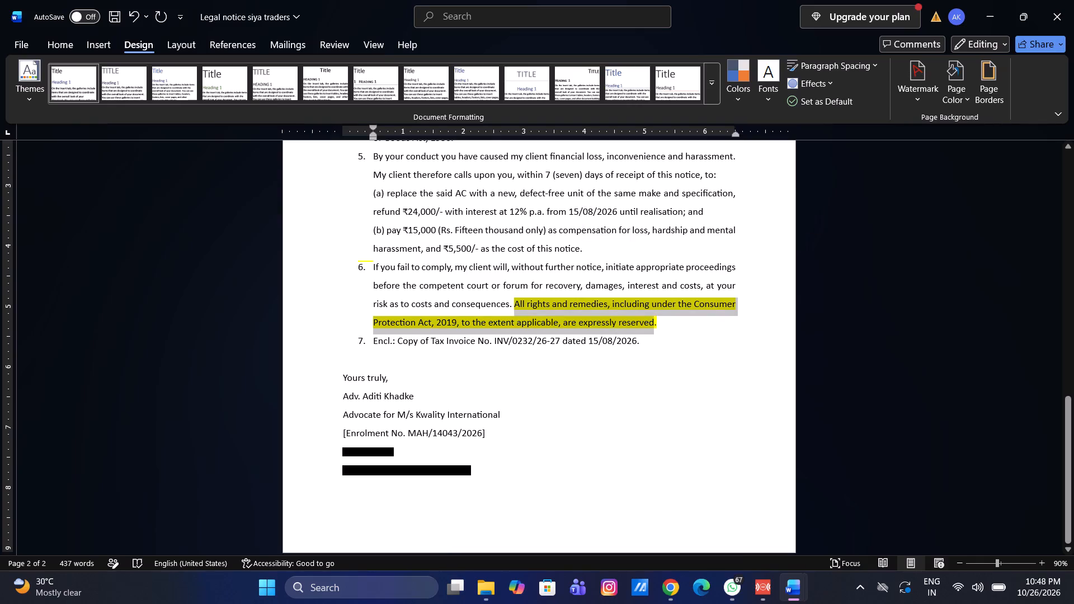
{"action": "left_click_drag", "start_coordinate": [654, 332], "coordinate": [659, 329]}
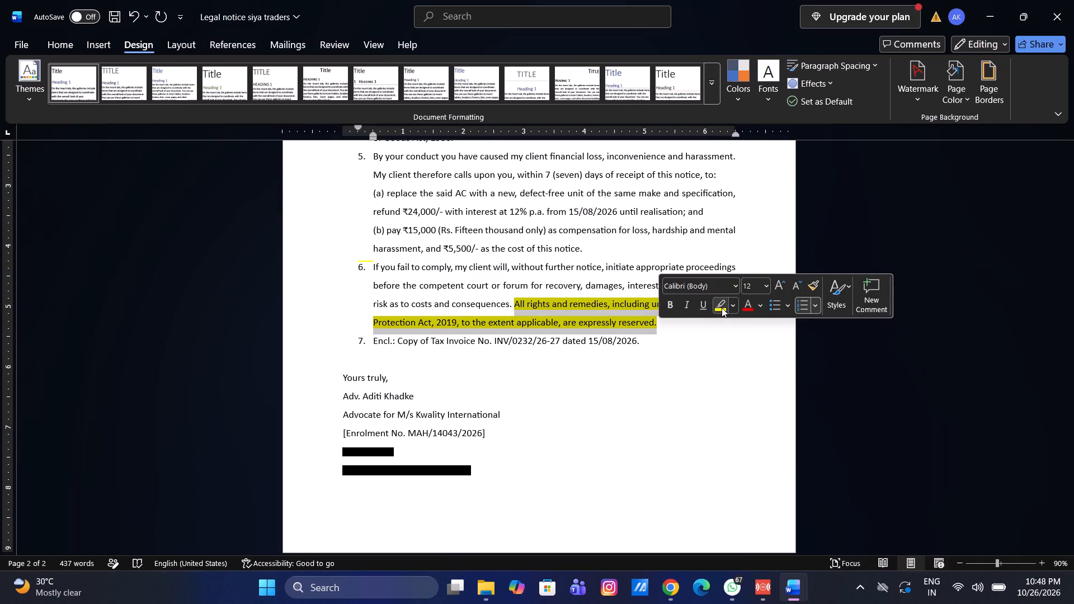
{"action": "left_click", "coordinate": [722, 308]}
{"action": "left_click", "coordinate": [704, 329]}
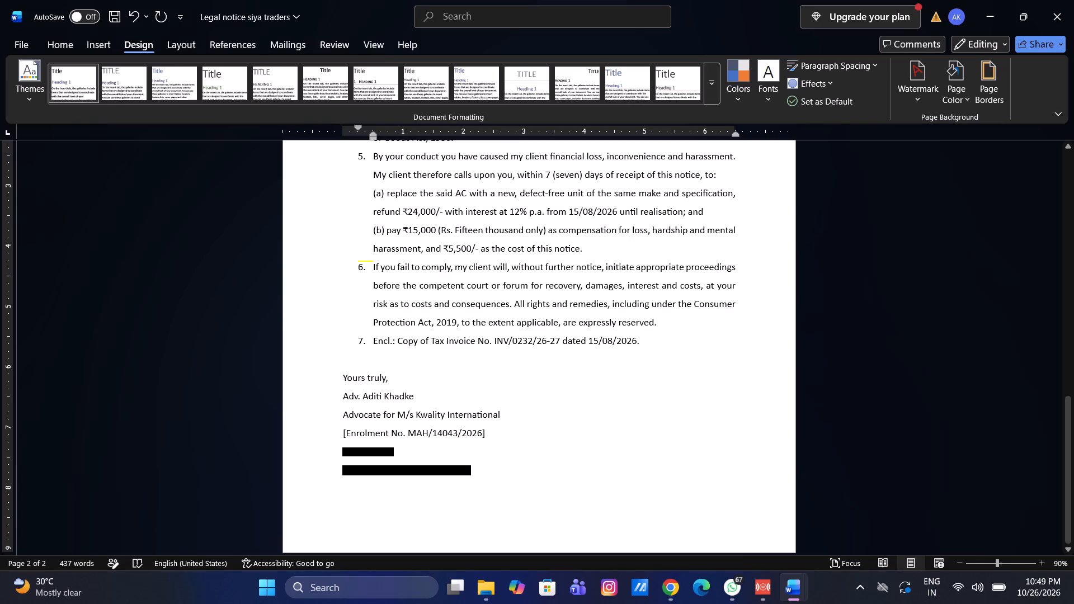
Review the notice from the closing paragraphs back up to the letterhead on the first page.
{"action": "scroll", "coordinate": [439, 480], "scroll_direction": "down", "scroll_amount": 1}
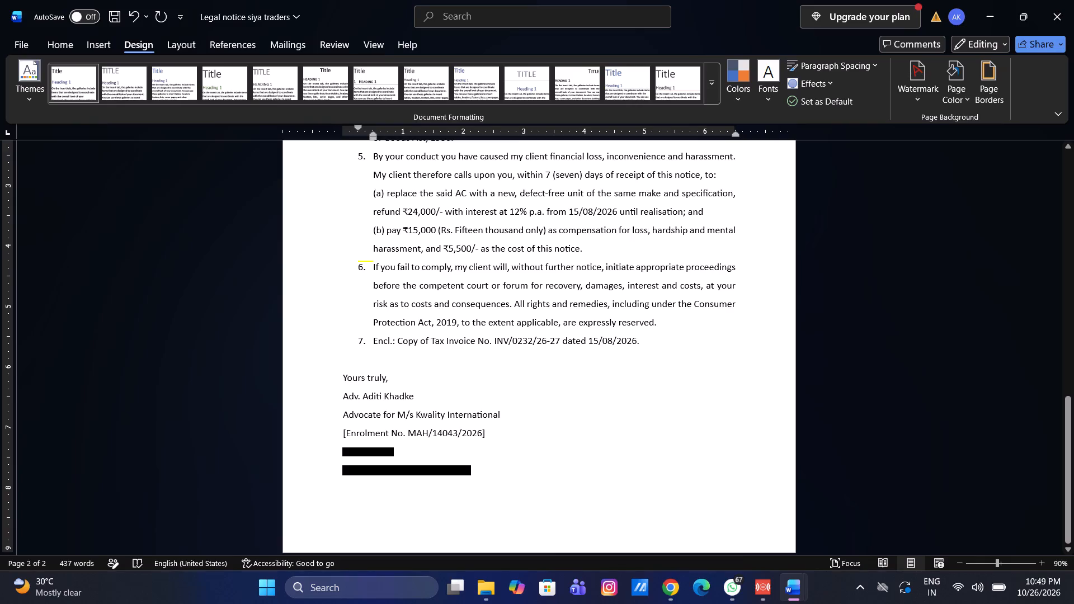
{"action": "scroll", "coordinate": [439, 480], "scroll_direction": "down", "scroll_amount": 1}
{"action": "scroll", "coordinate": [439, 480], "scroll_direction": "up", "scroll_amount": 1}
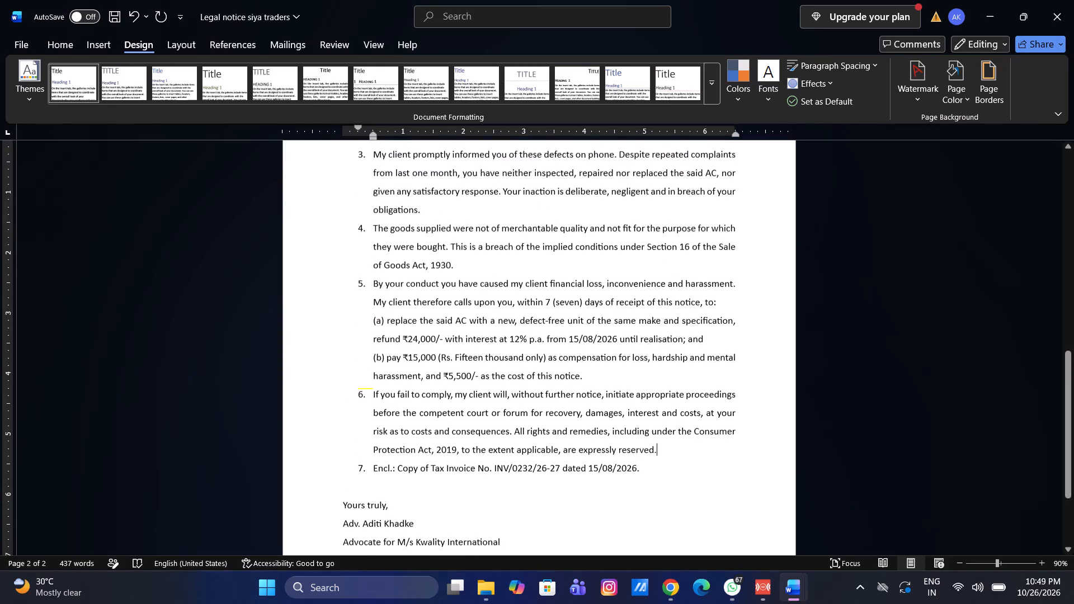
{"action": "scroll", "coordinate": [439, 480], "scroll_direction": "up", "scroll_amount": 1}
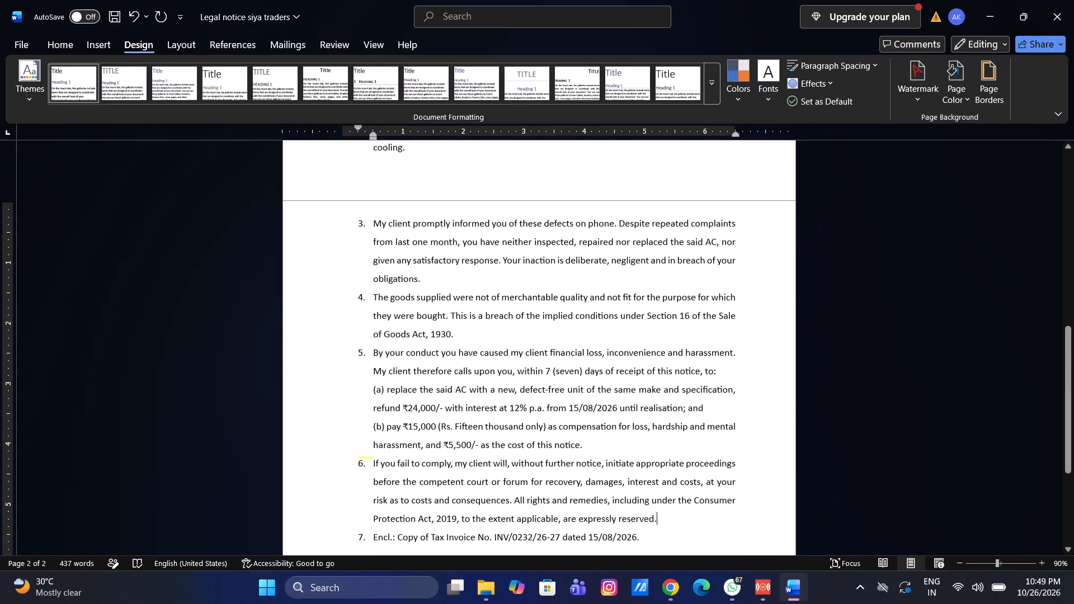
{"action": "scroll", "coordinate": [439, 480], "scroll_direction": "up", "scroll_amount": 1}
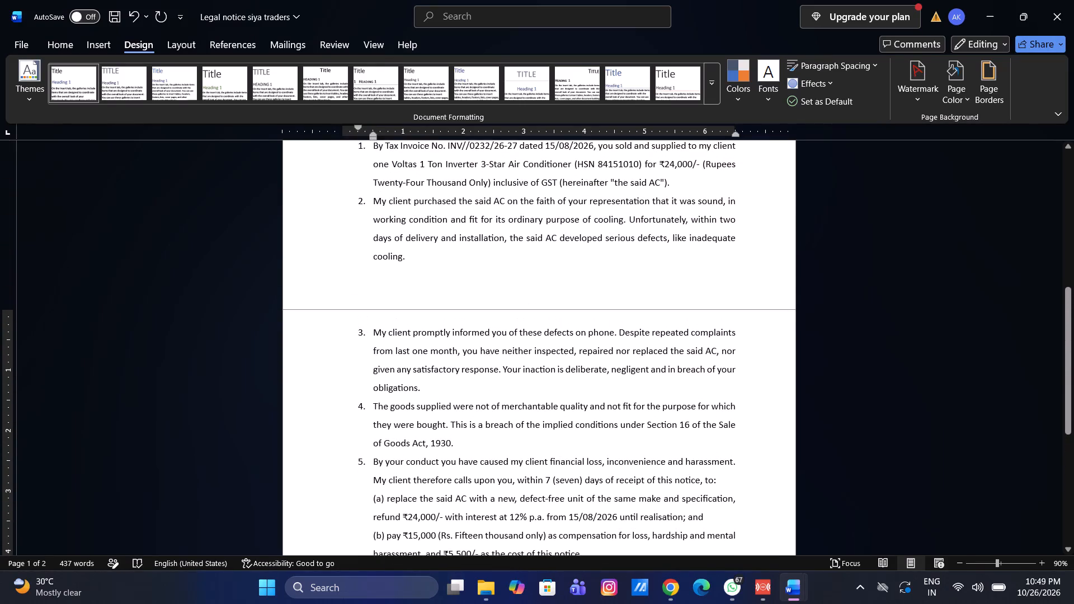
{"action": "scroll", "coordinate": [439, 480], "scroll_direction": "up", "scroll_amount": 1}
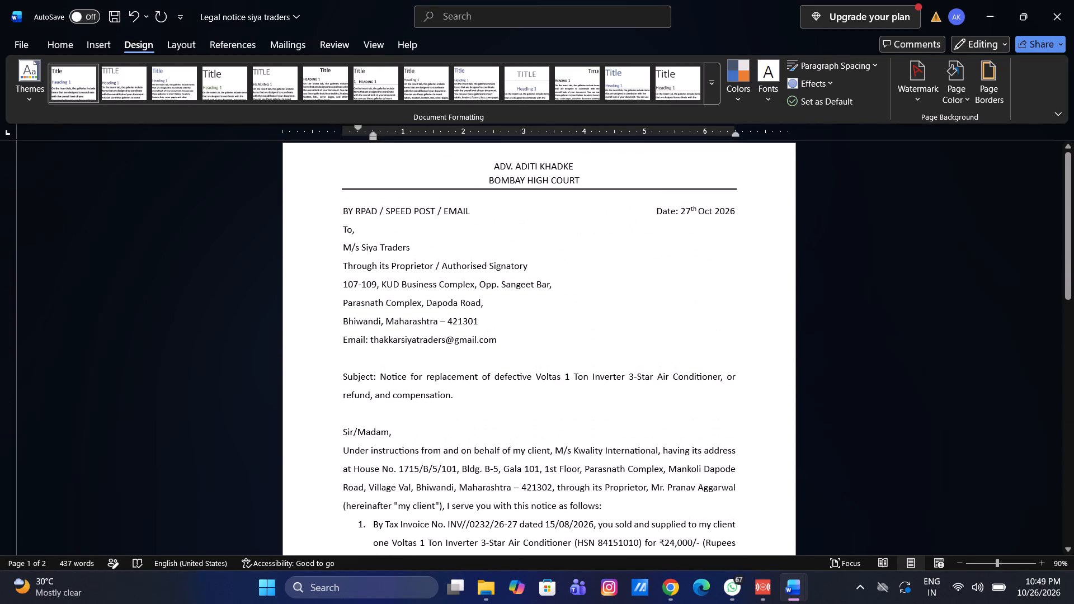
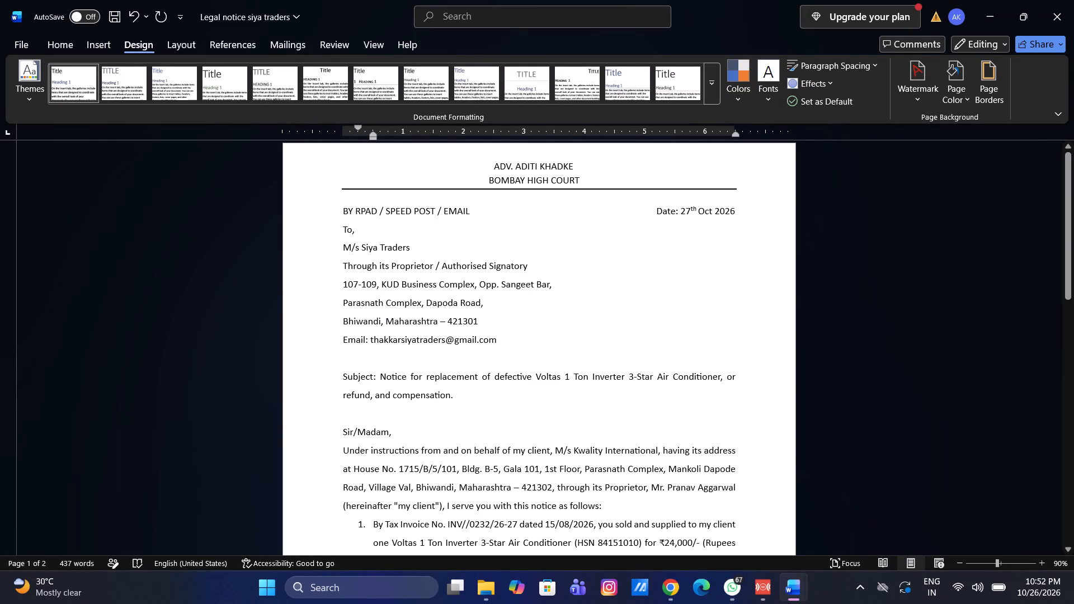
Place the text cursor at the end of the "BOMBAY HIGH COURT" line in the letterhead.
{"action": "left_click", "coordinate": [594, 168]}
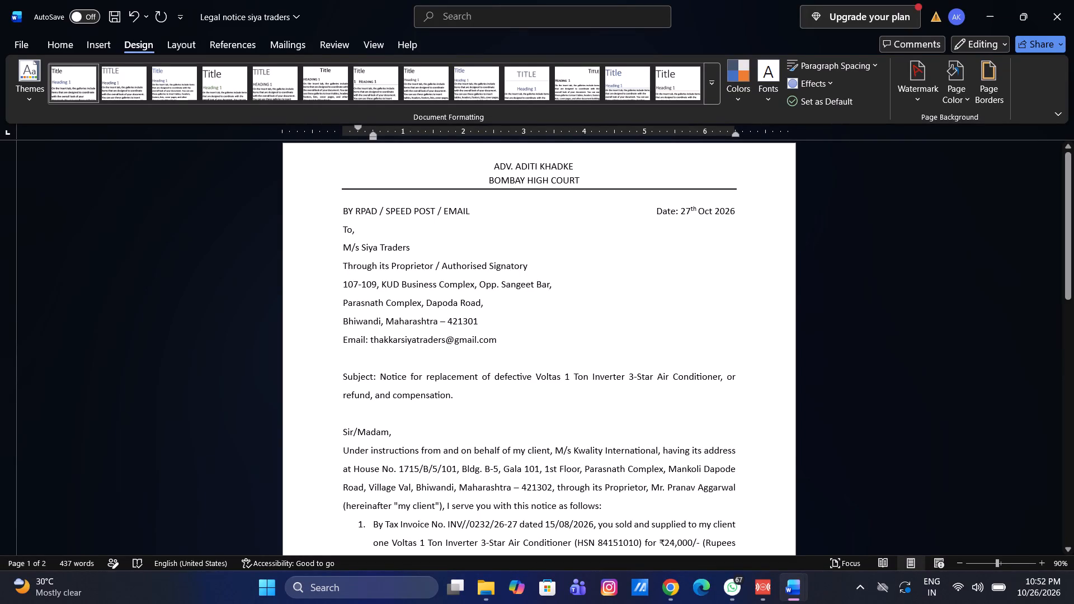
{"action": "left_click", "coordinate": [594, 178]}
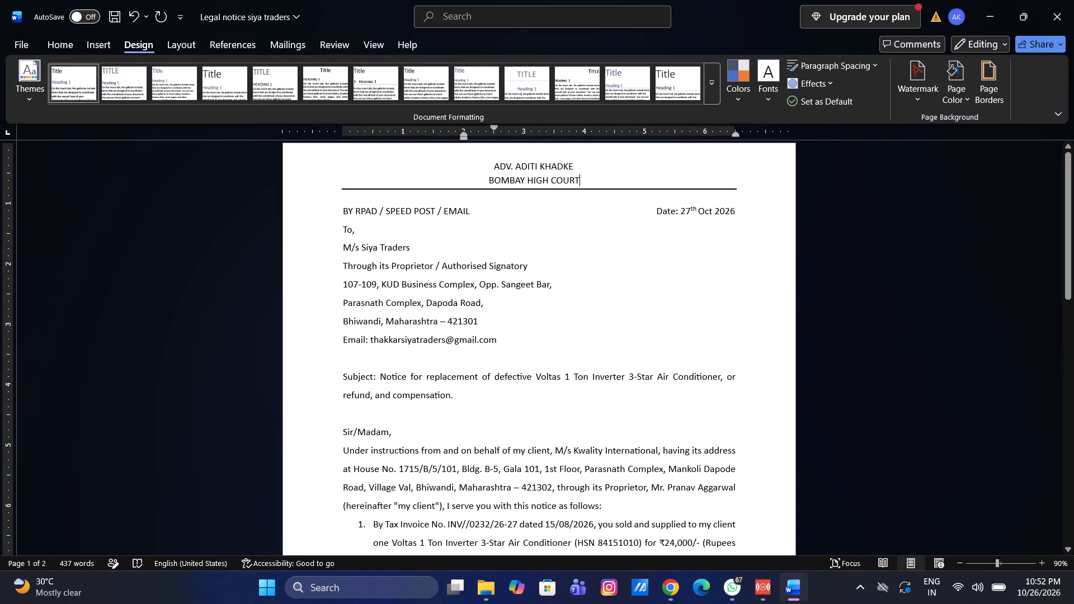
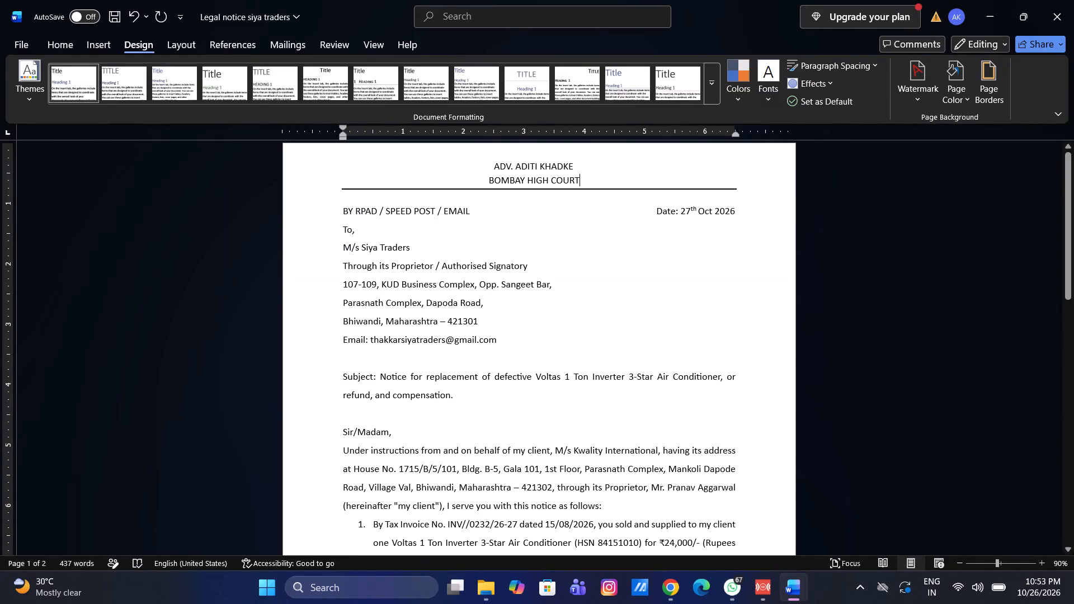
Review the rest of the notice through the closing demands, enclosure line and advocate's signature block on the last page.
{"action": "scroll", "coordinate": [718, 254], "scroll_direction": "down", "scroll_amount": 1}
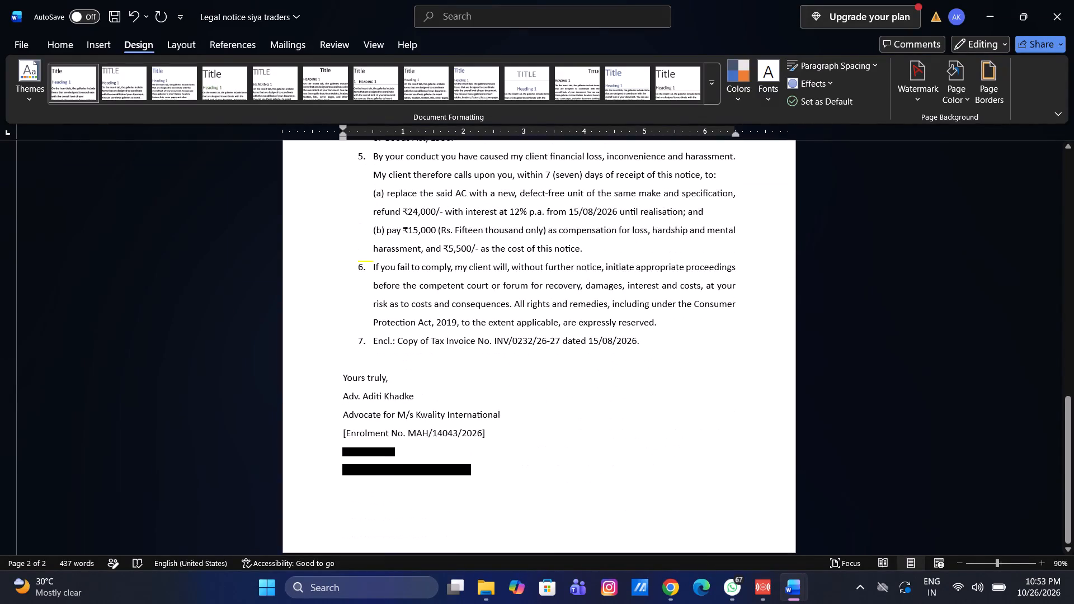
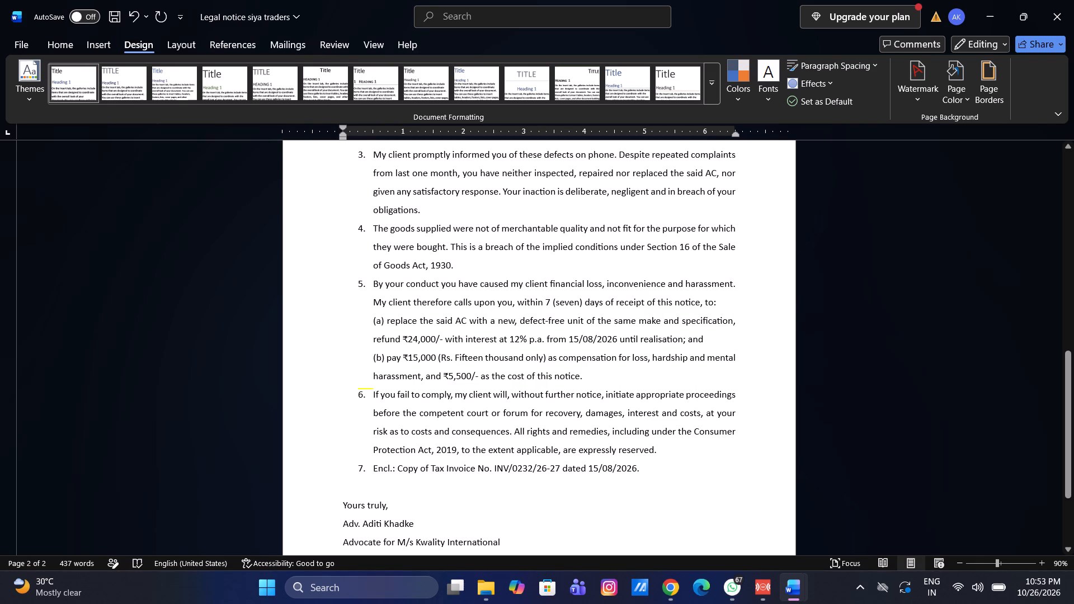
Paste the copied sentence on "unfair trade practice" under Section 2(47) of the Consumer Protection Act, 2019 at the end of paragraph 4.
{"action": "left_click", "coordinate": [469, 262]}
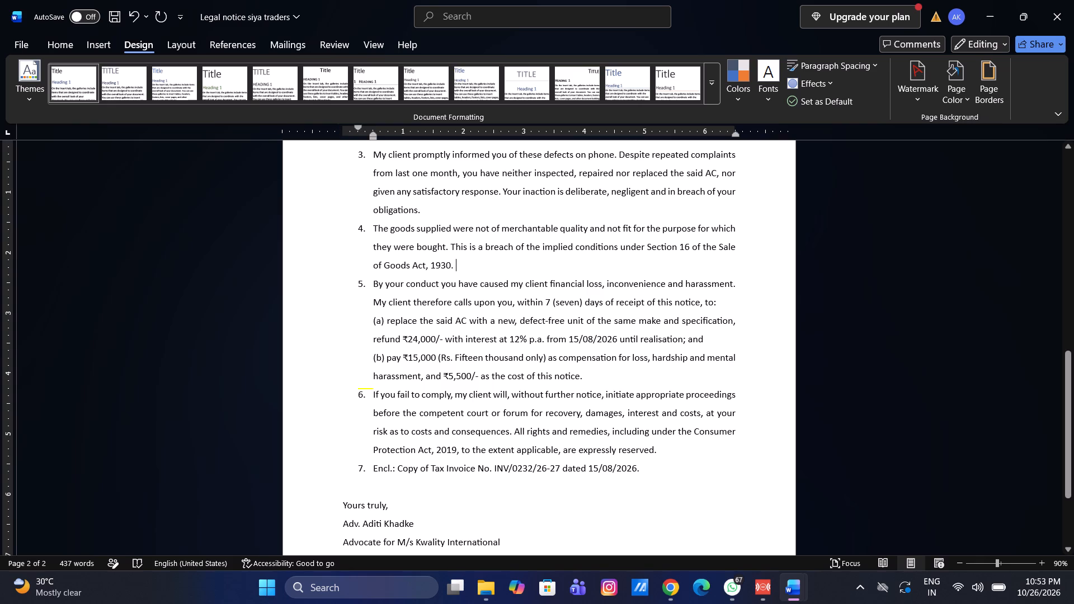
{"action": "key", "text": "ctrl+v"}
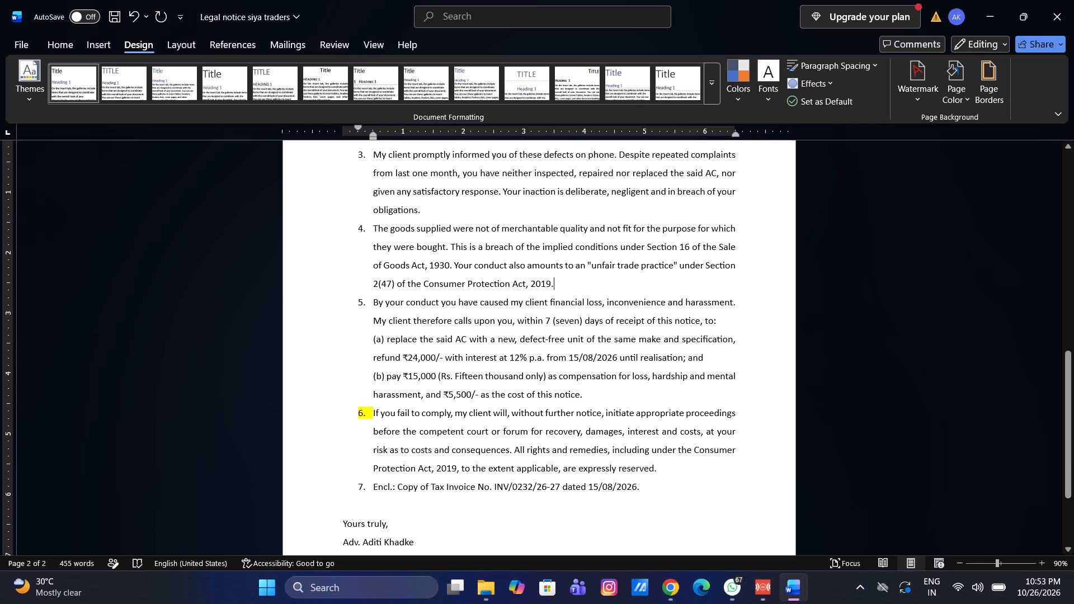
Delete the word "also" from "Your conduct also amounts to" in paragraph 4.
{"action": "left_click", "coordinate": [522, 265]}
{"action": "key", "text": "Right"}
{"action": "key", "text": "BackSpace"}
{"action": "key", "text": "BackSpace"}
{"action": "key", "text": "BackSpace"}
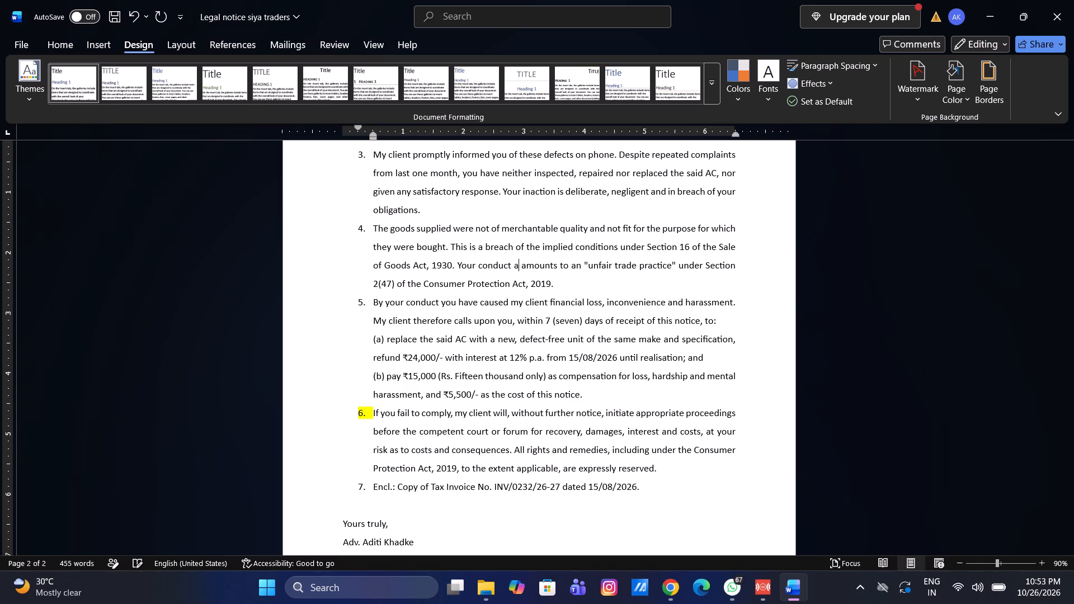
{"action": "key", "text": "BackSpace"}
{"action": "key", "text": "BackSpace"}
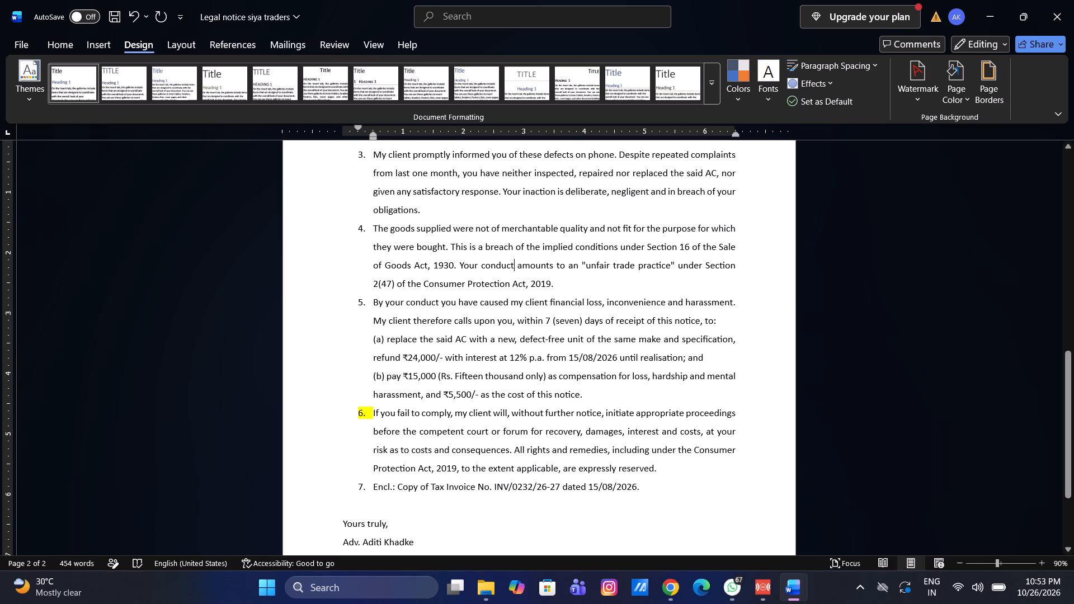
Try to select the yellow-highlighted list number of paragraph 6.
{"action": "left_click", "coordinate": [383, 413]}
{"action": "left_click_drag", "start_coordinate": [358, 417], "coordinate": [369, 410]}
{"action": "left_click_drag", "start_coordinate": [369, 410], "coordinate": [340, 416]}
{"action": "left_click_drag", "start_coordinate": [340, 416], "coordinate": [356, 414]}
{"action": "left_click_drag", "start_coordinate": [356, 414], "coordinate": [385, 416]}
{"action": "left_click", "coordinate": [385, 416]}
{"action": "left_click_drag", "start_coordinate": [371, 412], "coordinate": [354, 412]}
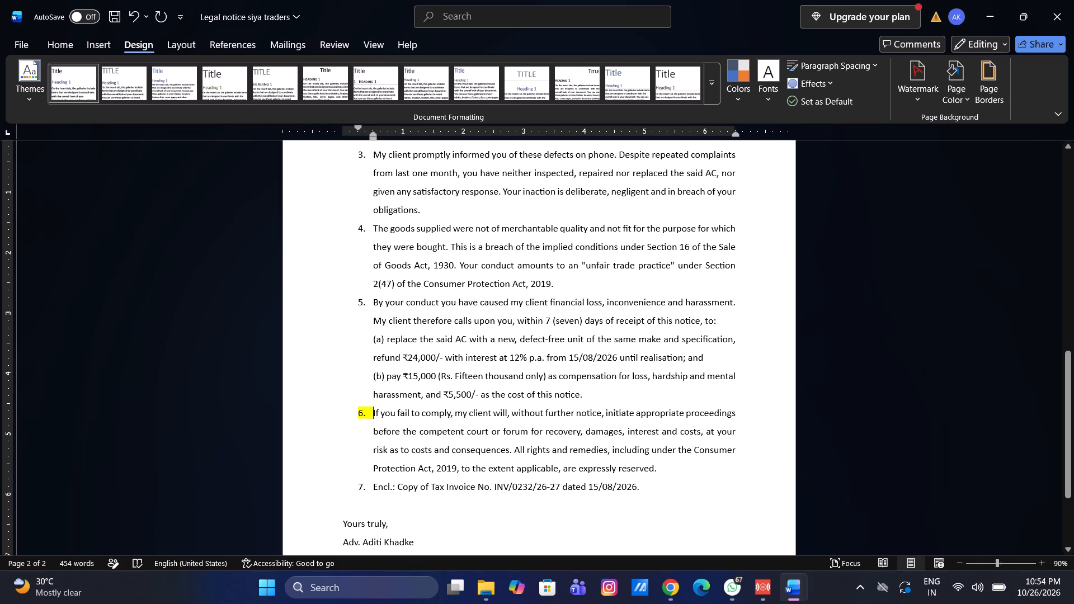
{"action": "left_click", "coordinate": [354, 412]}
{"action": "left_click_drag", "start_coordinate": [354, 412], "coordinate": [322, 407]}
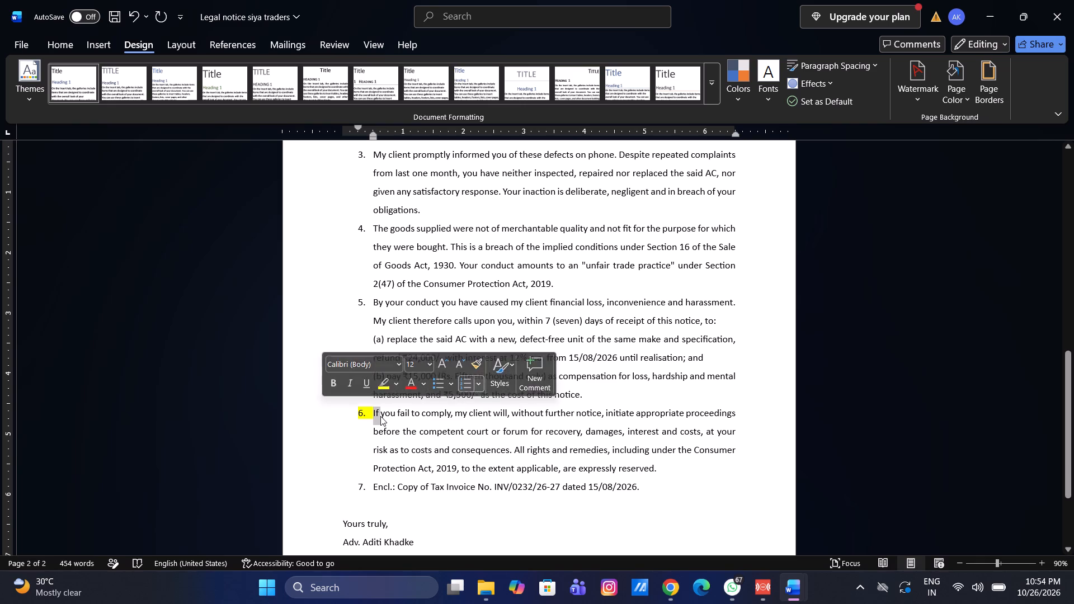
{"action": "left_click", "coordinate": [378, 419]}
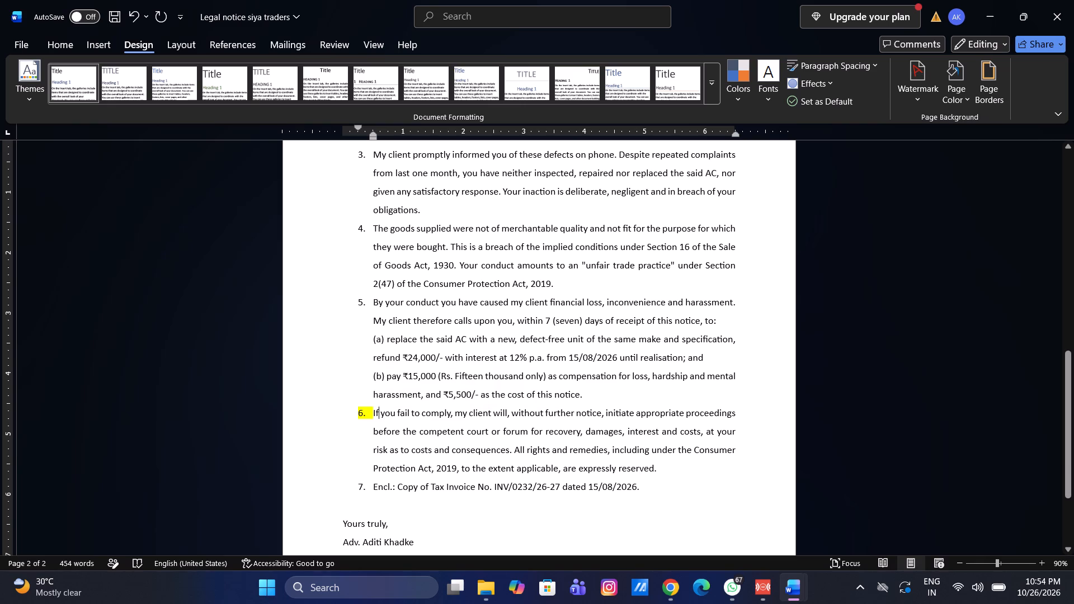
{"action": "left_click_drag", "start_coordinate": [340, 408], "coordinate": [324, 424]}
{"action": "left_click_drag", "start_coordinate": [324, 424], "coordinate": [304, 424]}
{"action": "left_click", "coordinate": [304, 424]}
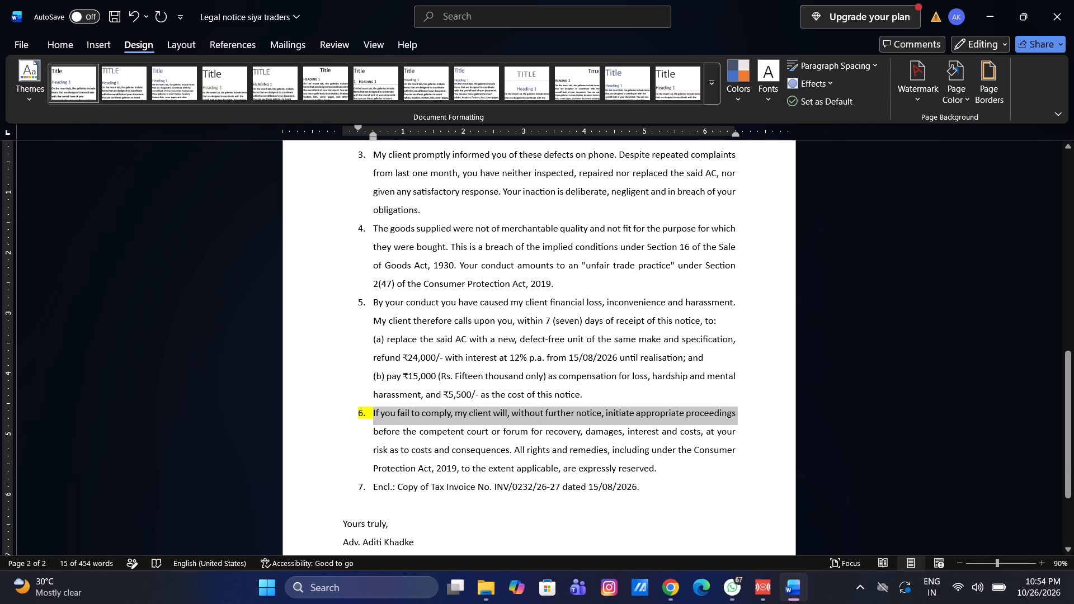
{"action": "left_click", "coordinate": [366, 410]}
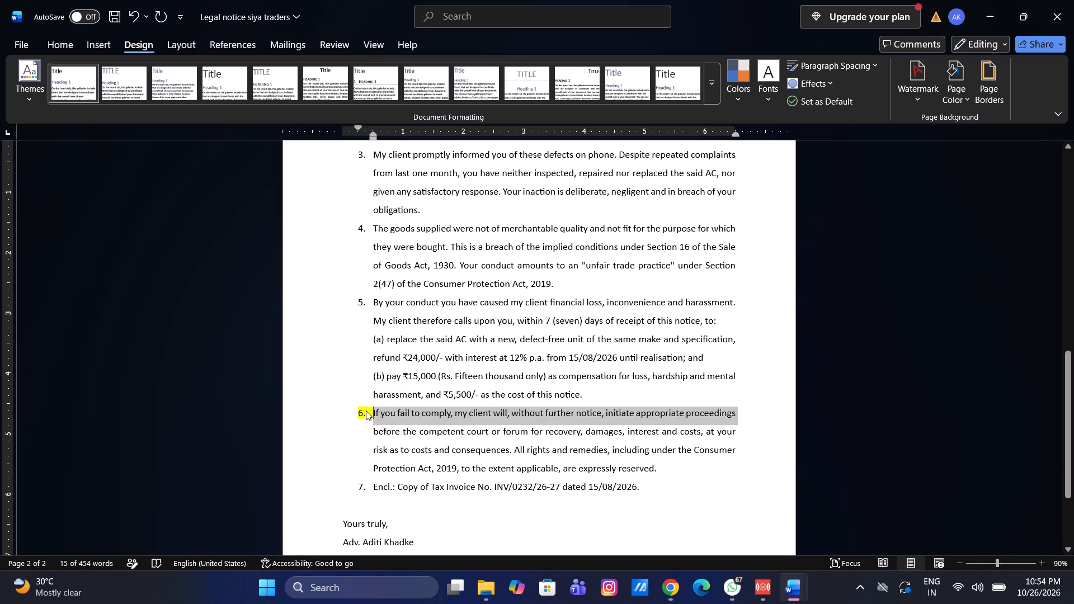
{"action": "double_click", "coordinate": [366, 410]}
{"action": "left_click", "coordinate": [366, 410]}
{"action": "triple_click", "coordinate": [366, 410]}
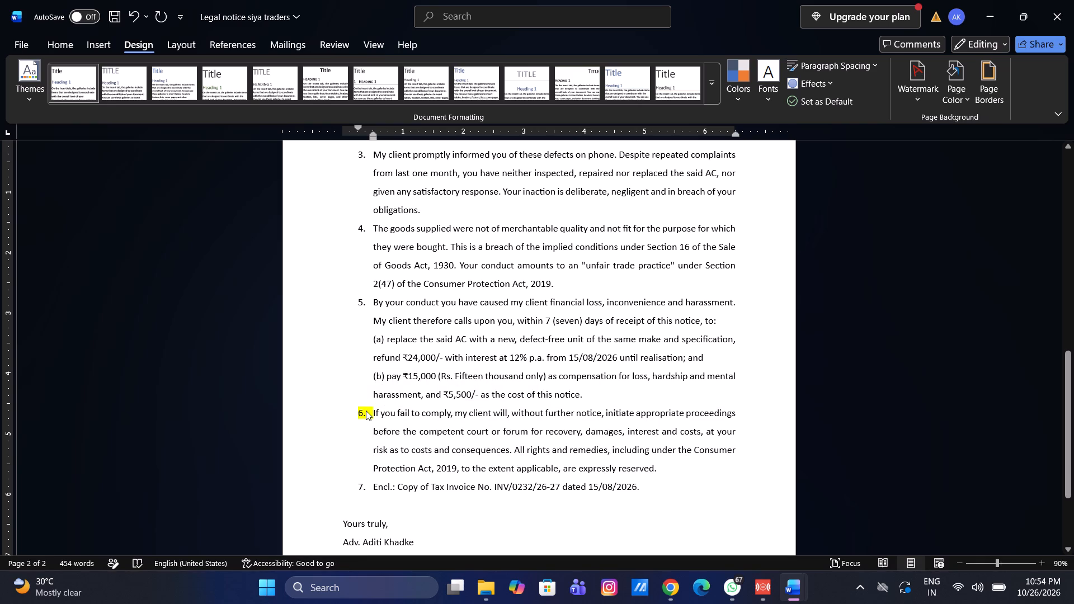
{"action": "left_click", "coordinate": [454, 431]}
Remove the highlighted list number from the "If you fail to comply" paragraph, leaving it as separate, unindented text below item 5(b).
{"action": "left_click", "coordinate": [374, 415]}
{"action": "key", "text": "BackSpace"}
{"action": "key", "text": "BackSpace"}
{"action": "key", "text": "BackSpace"}
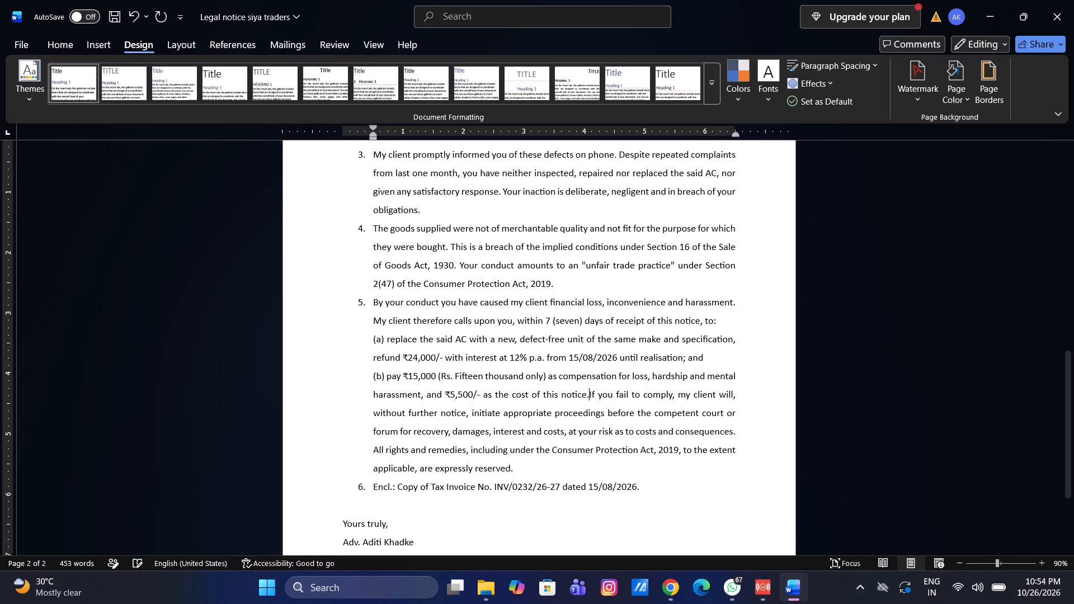
{"action": "key", "text": "Return"}
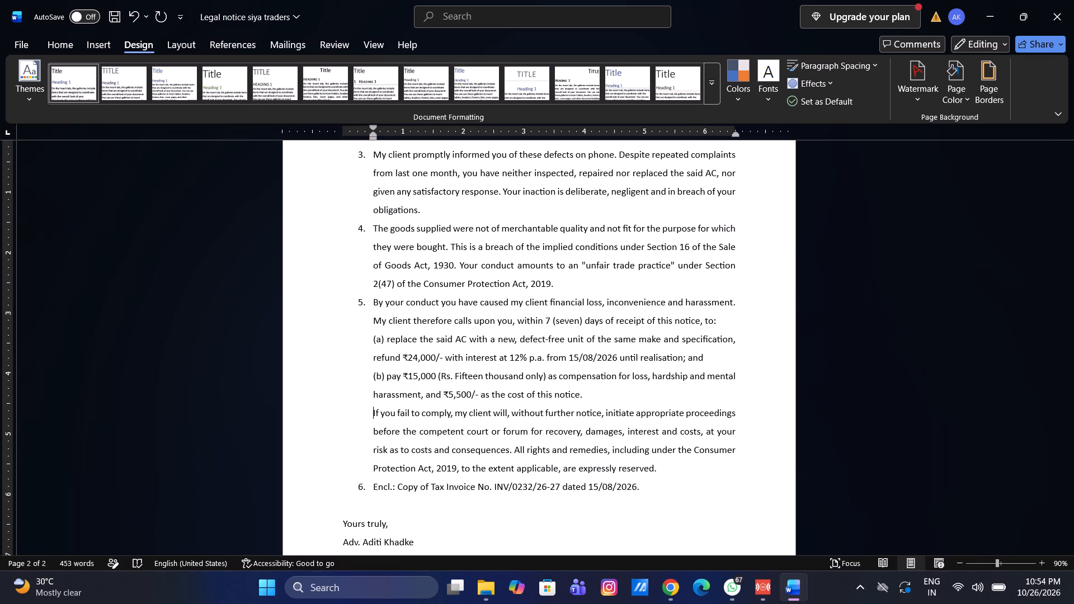
{"action": "type", "text": "6."}
{"action": "key", "text": "space"}
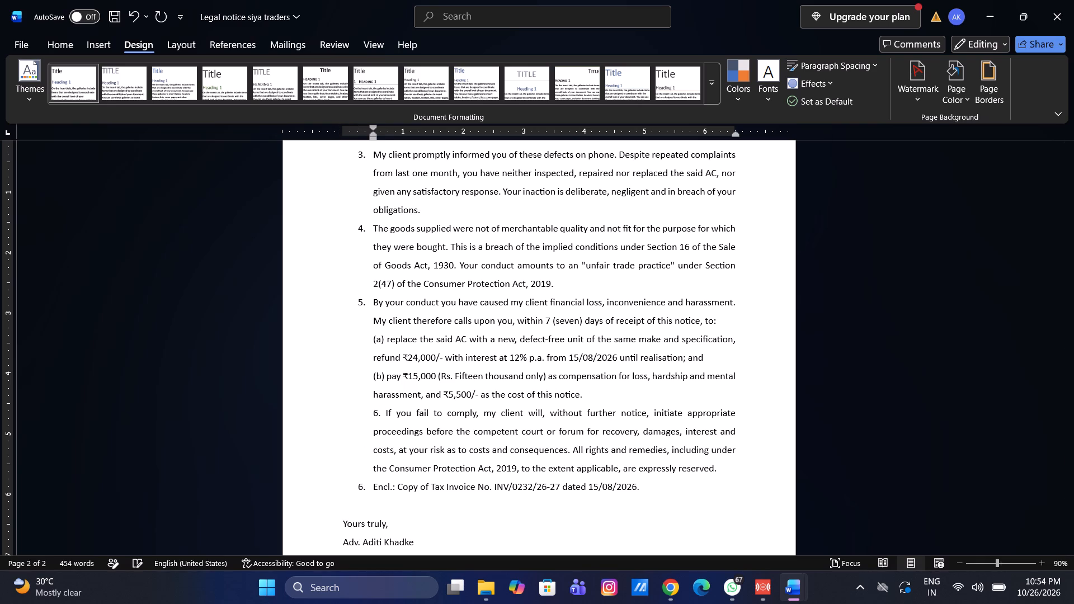
{"action": "key", "text": "BackSpace"}
{"action": "key", "text": "BackSpace"}
{"action": "key", "text": "BackSpace"}
{"action": "key", "text": "BackSpace"}
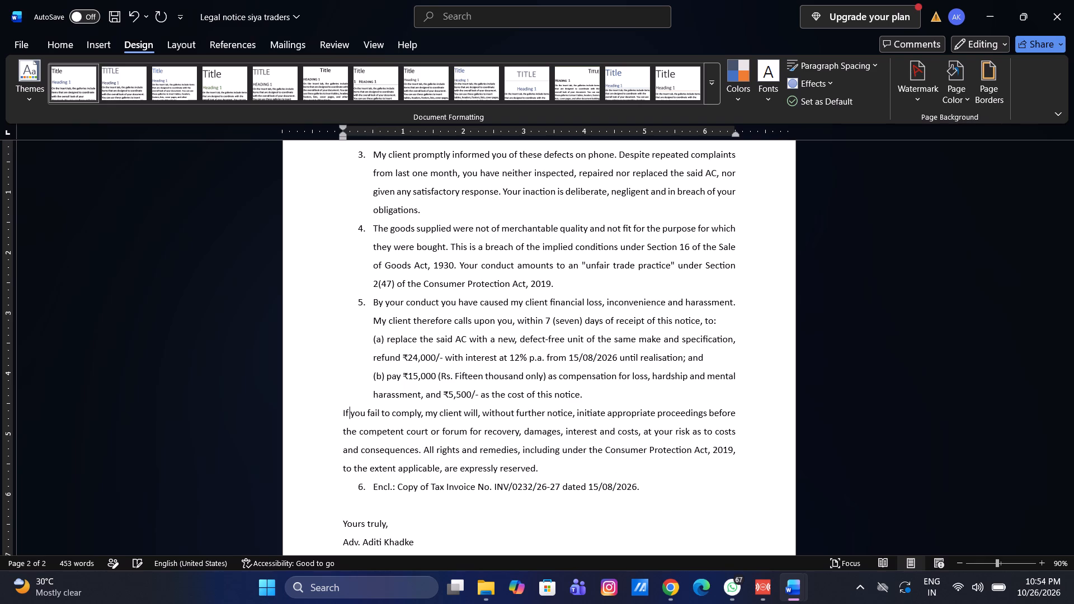
Renumber the "If you fail to comply" paragraph as item 6 with the 1. 2. 3. numbering format.
{"action": "type", "text": "6."}
{"action": "key", "text": "space"}
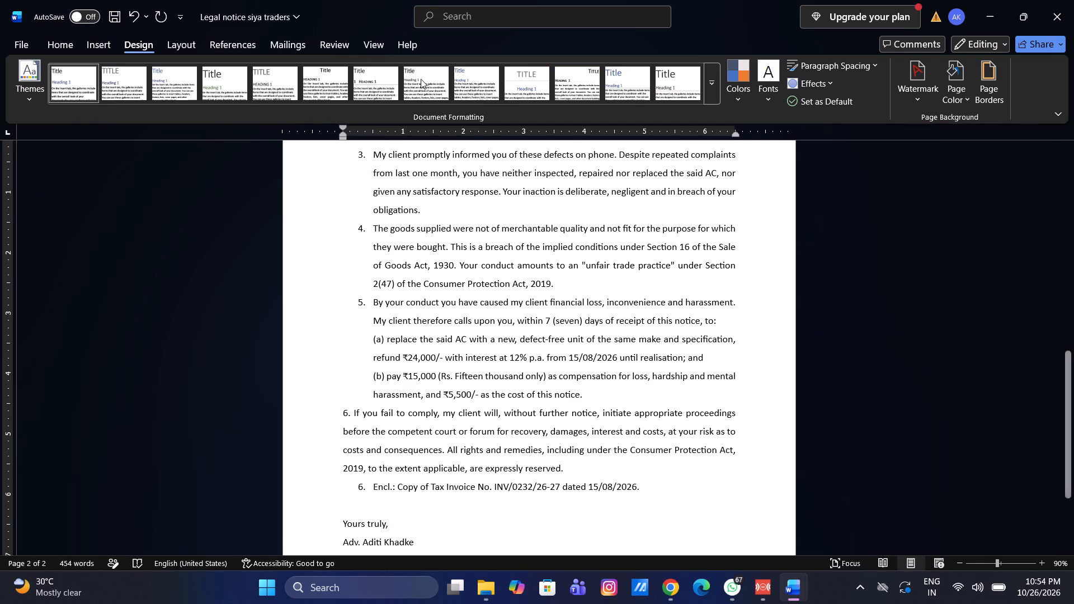
{"action": "left_click", "coordinate": [58, 44]}
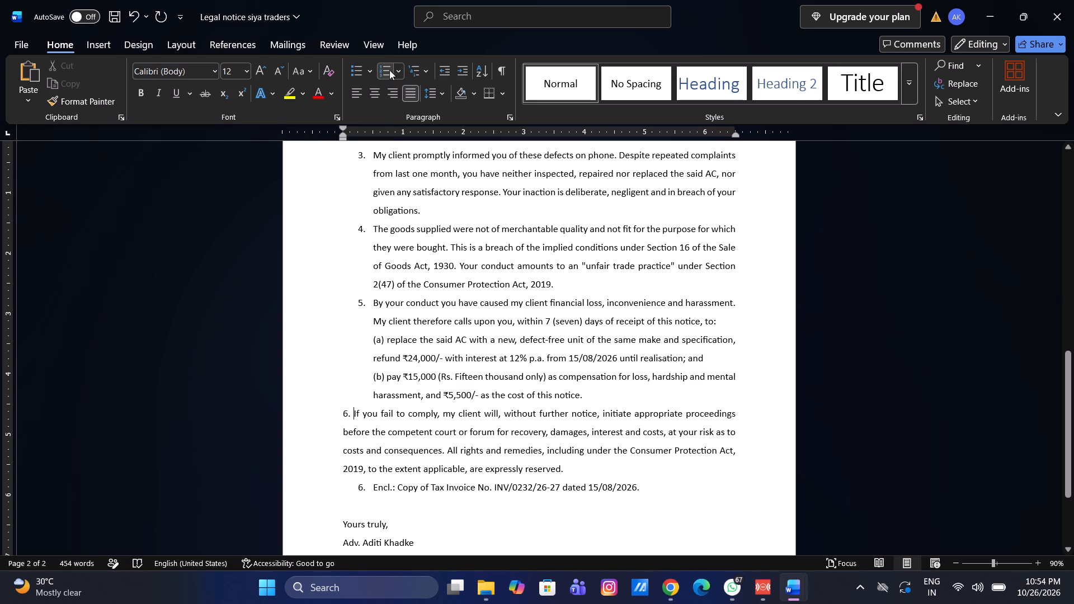
{"action": "left_click", "coordinate": [396, 66]}
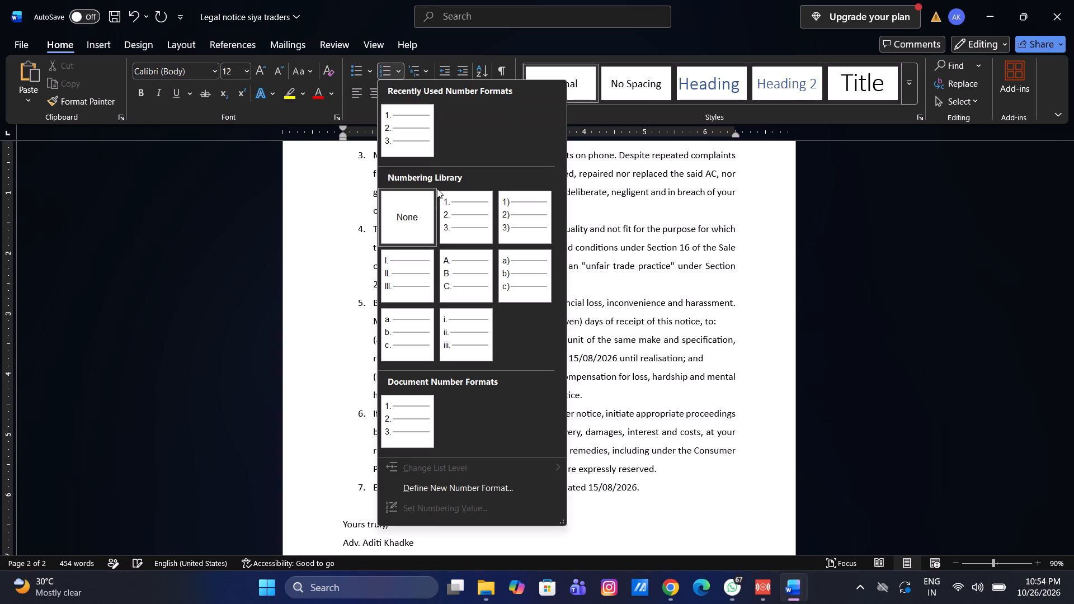
{"action": "left_click", "coordinate": [468, 218]}
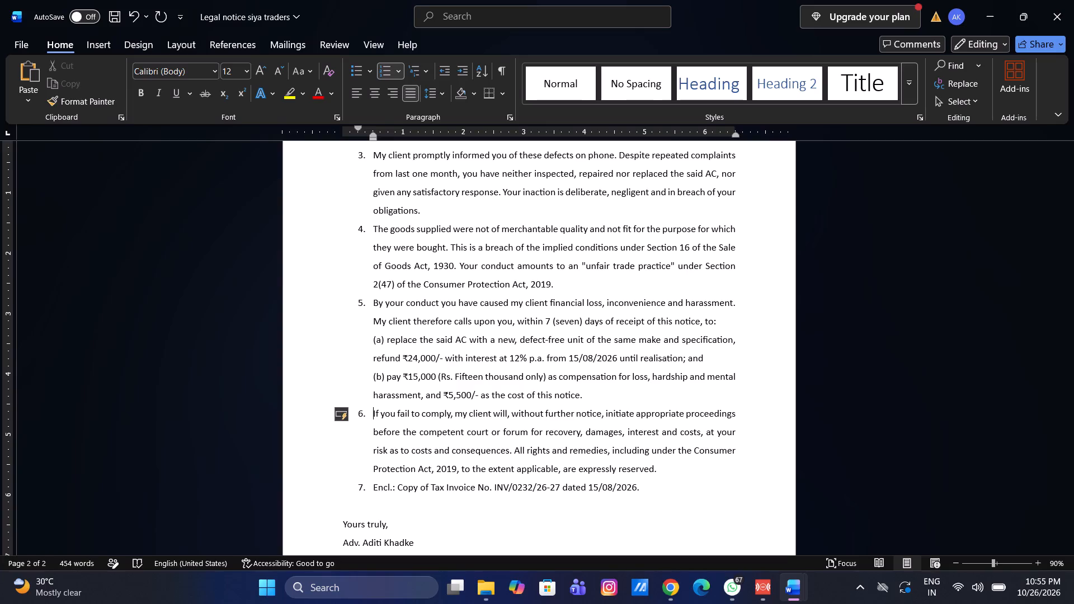
Set the line spacing to 1.15 from the addressee's email line through the subject paragraph on page 1.
{"action": "scroll", "coordinate": [505, 459], "scroll_direction": "down", "scroll_amount": 2}
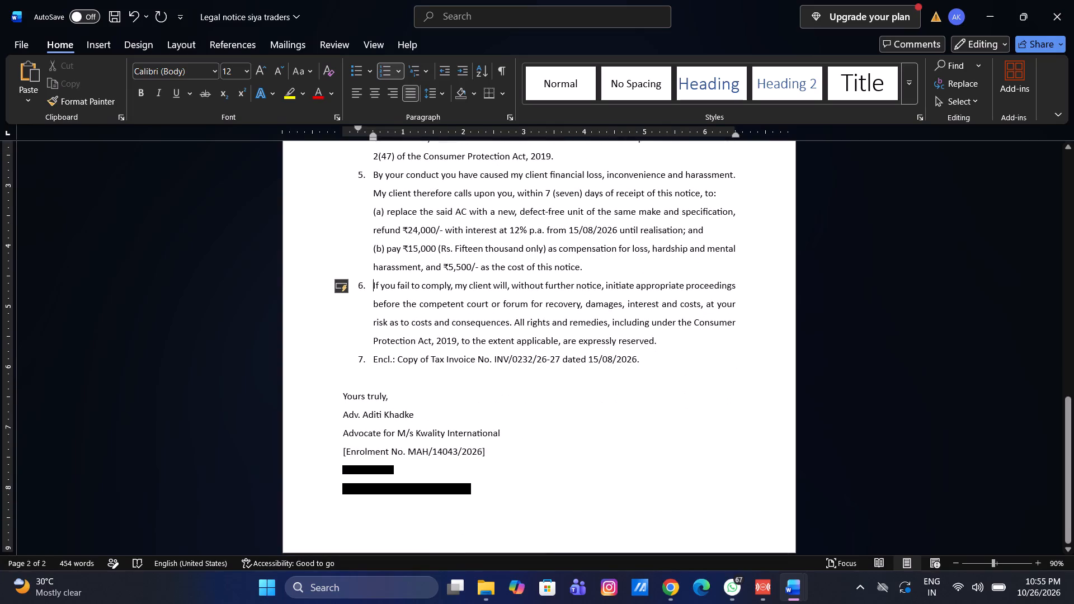
{"action": "scroll", "coordinate": [505, 459], "scroll_direction": "down", "scroll_amount": 1}
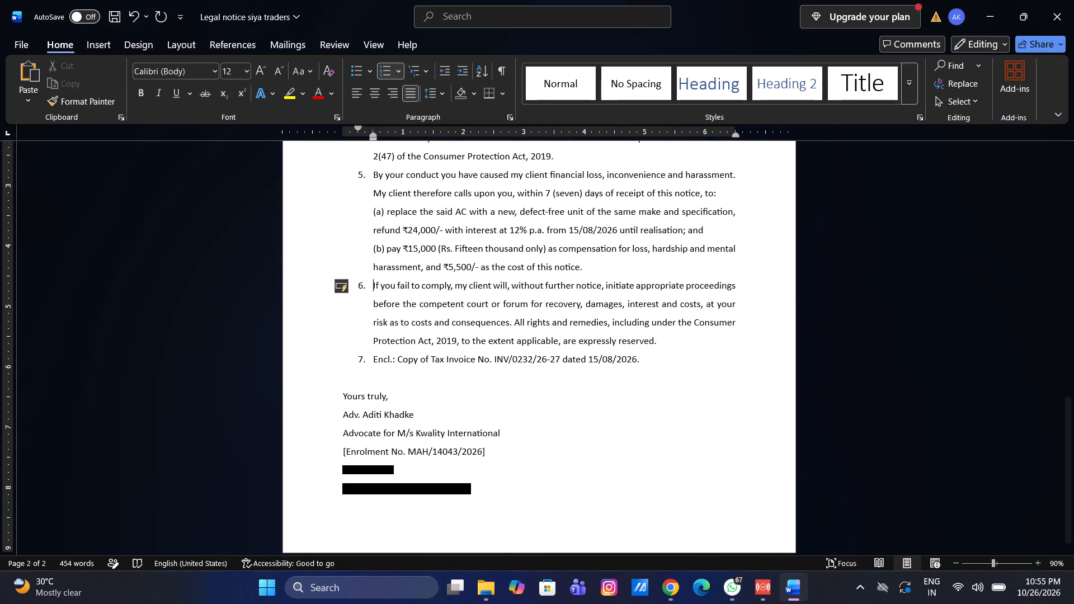
{"action": "scroll", "coordinate": [505, 459], "scroll_direction": "up", "scroll_amount": 1}
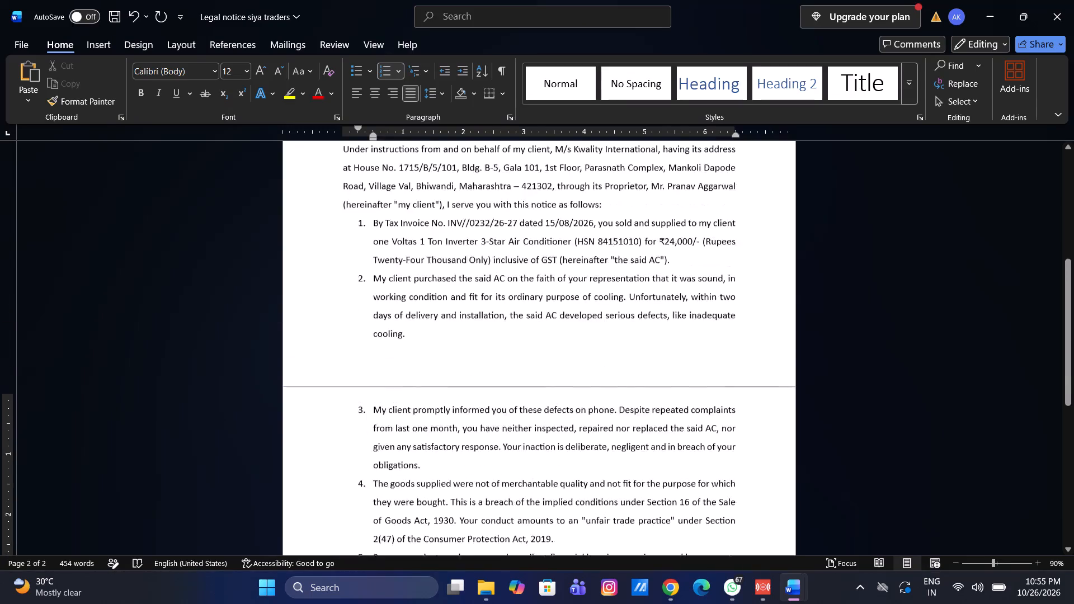
{"action": "scroll", "coordinate": [505, 459], "scroll_direction": "up", "scroll_amount": 1}
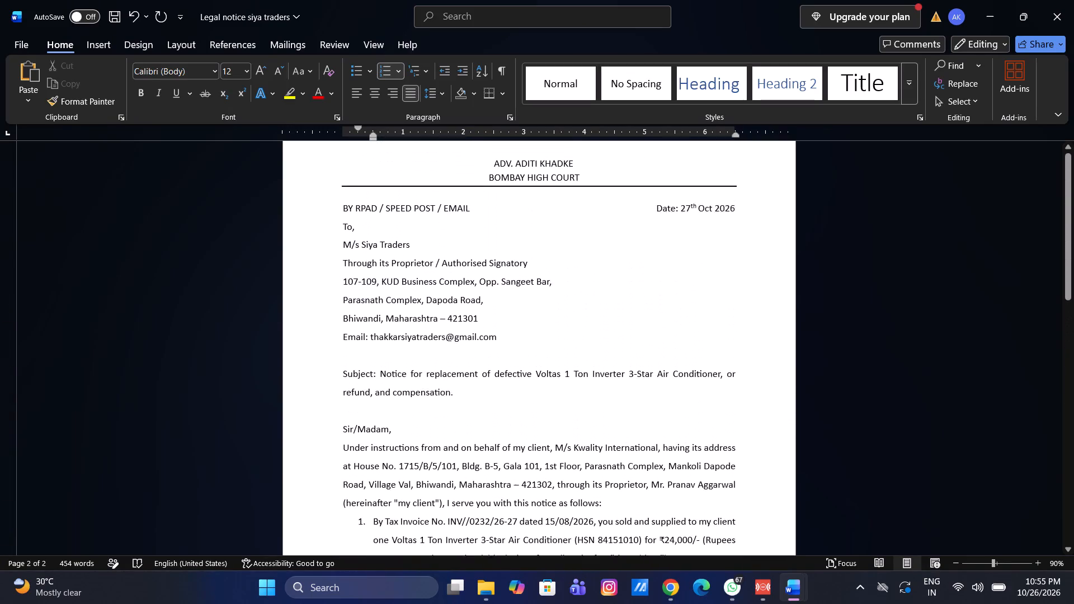
{"action": "scroll", "coordinate": [505, 459], "scroll_direction": "up", "scroll_amount": 1}
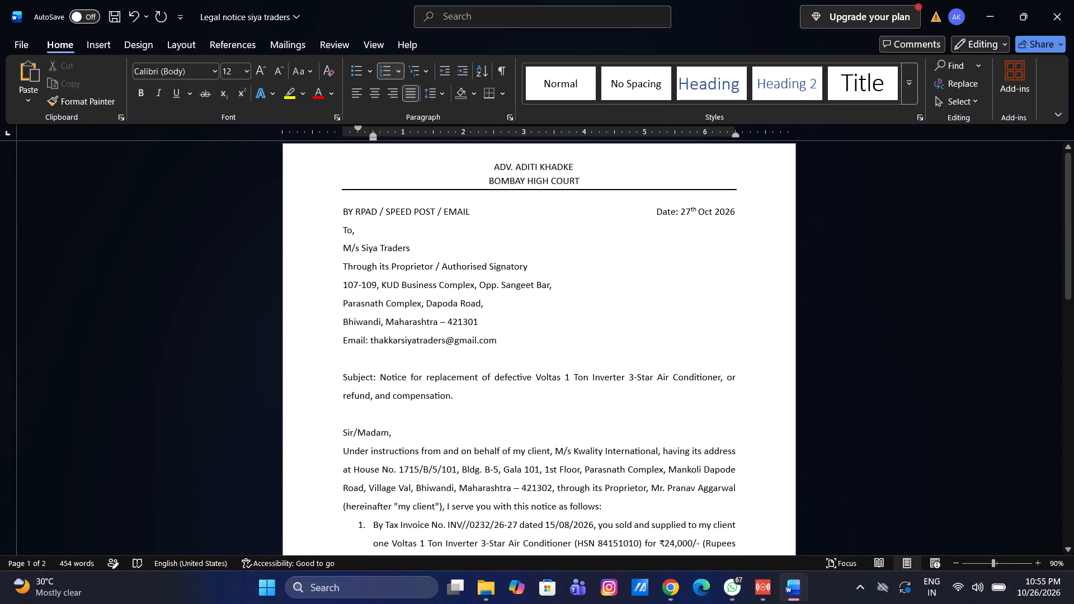
{"action": "left_click_drag", "start_coordinate": [352, 335], "coordinate": [354, 336]}
{"action": "left_click_drag", "start_coordinate": [354, 336], "coordinate": [371, 384]}
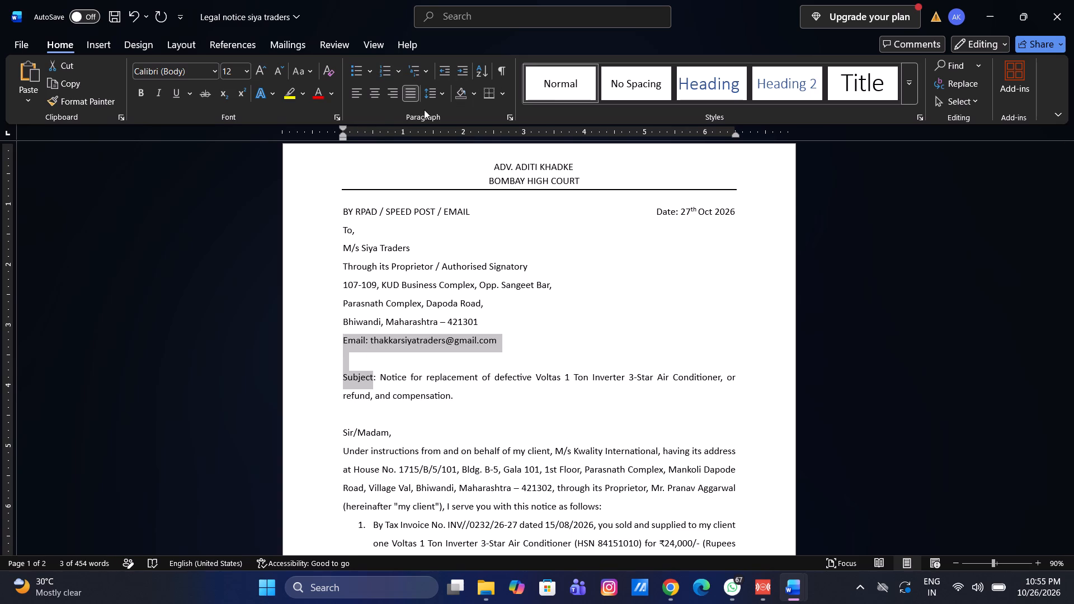
{"action": "left_click", "coordinate": [440, 95]}
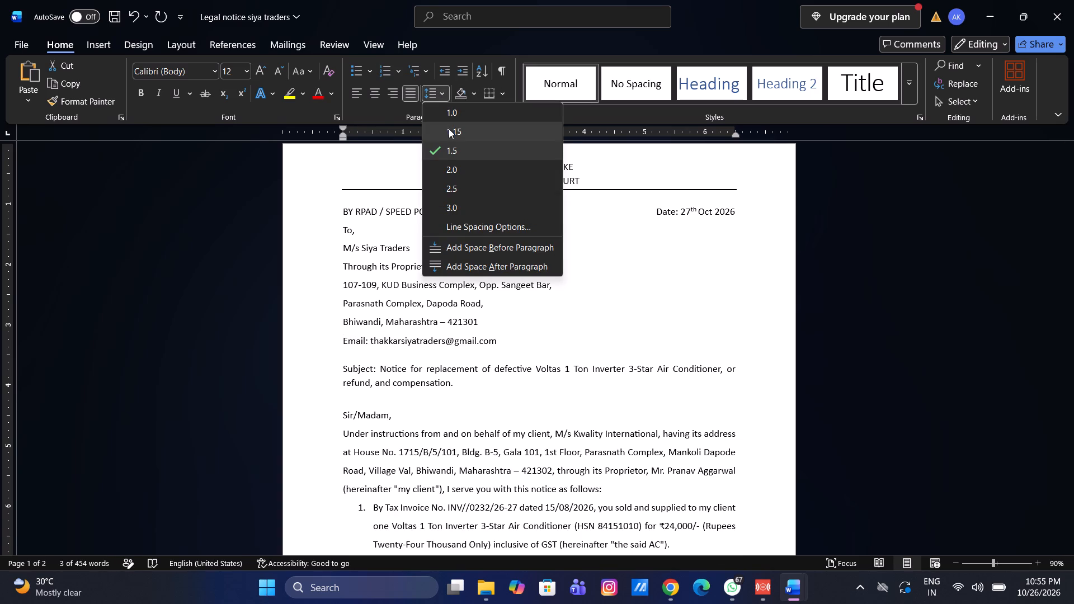
{"action": "left_click", "coordinate": [449, 129]}
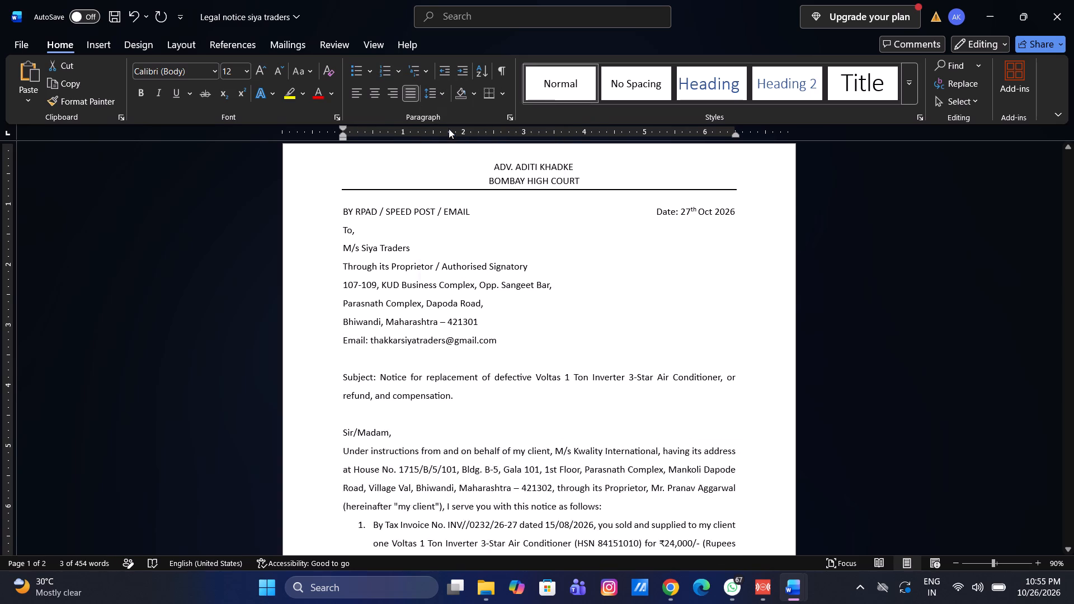
Set the line spacing to 1.15 from the subject's last line through the "Sir/Madam," salutation.
{"action": "left_click_drag", "start_coordinate": [364, 381], "coordinate": [374, 410]}
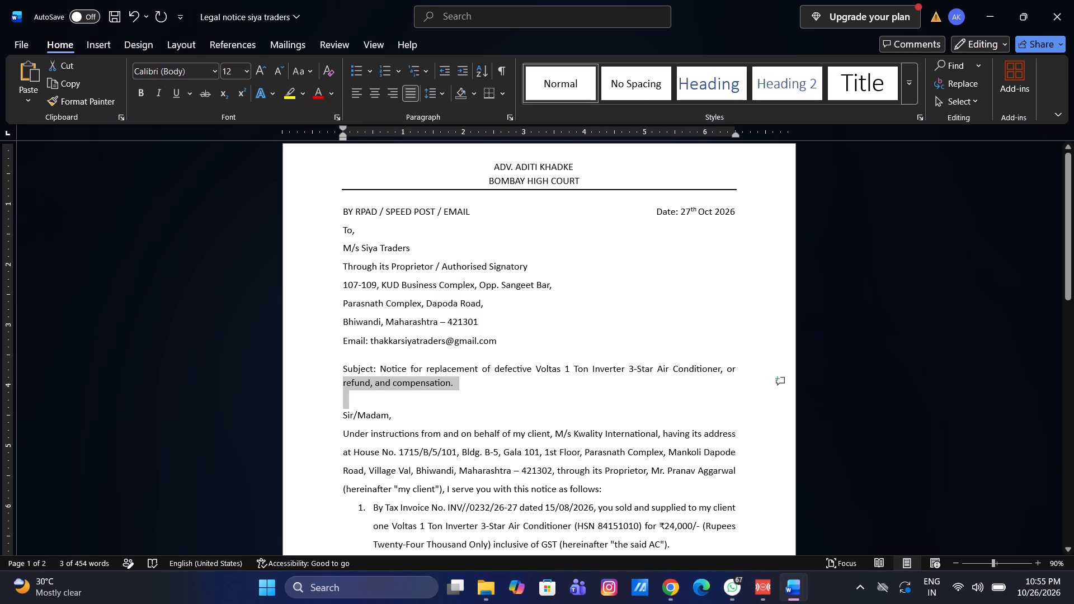
{"action": "left_click_drag", "start_coordinate": [374, 410], "coordinate": [374, 421]}
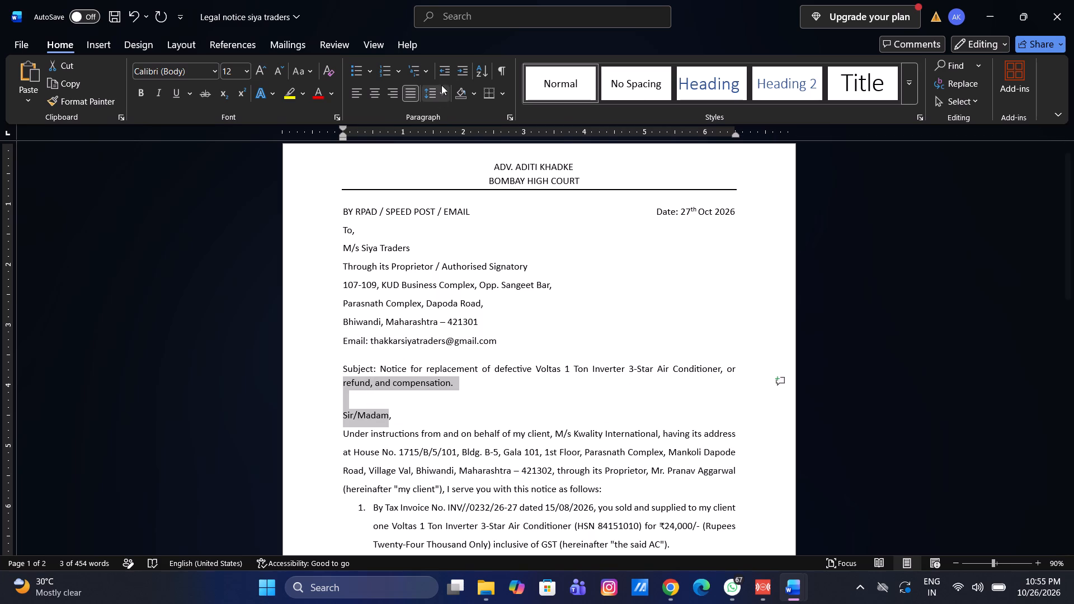
{"action": "left_click", "coordinate": [444, 89]}
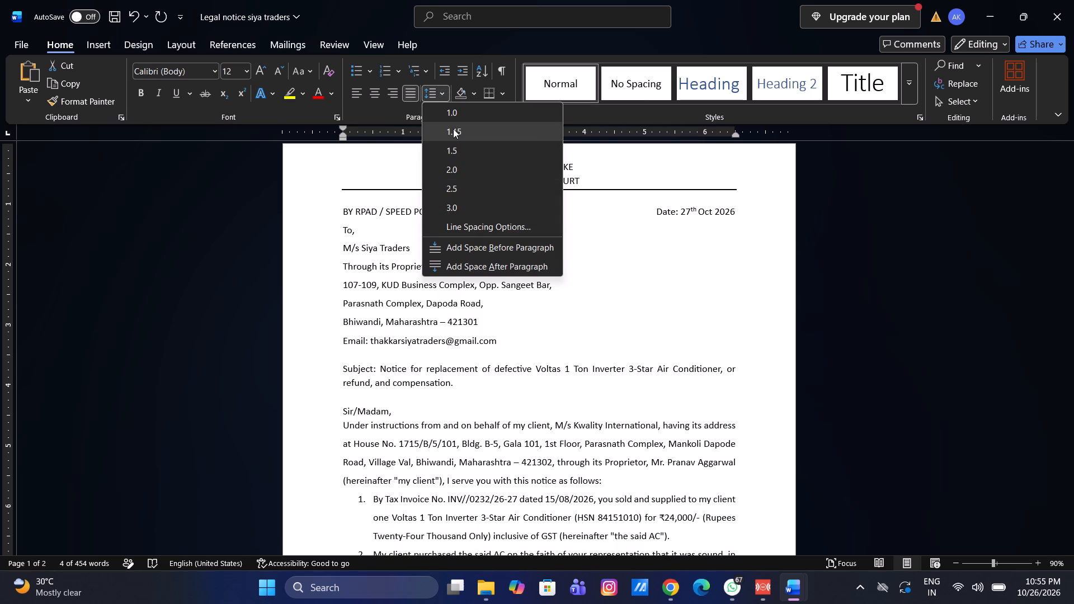
{"action": "left_click", "coordinate": [453, 129]}
Change the font of the entire notice to Times New Roman.
{"action": "left_click", "coordinate": [488, 421]}
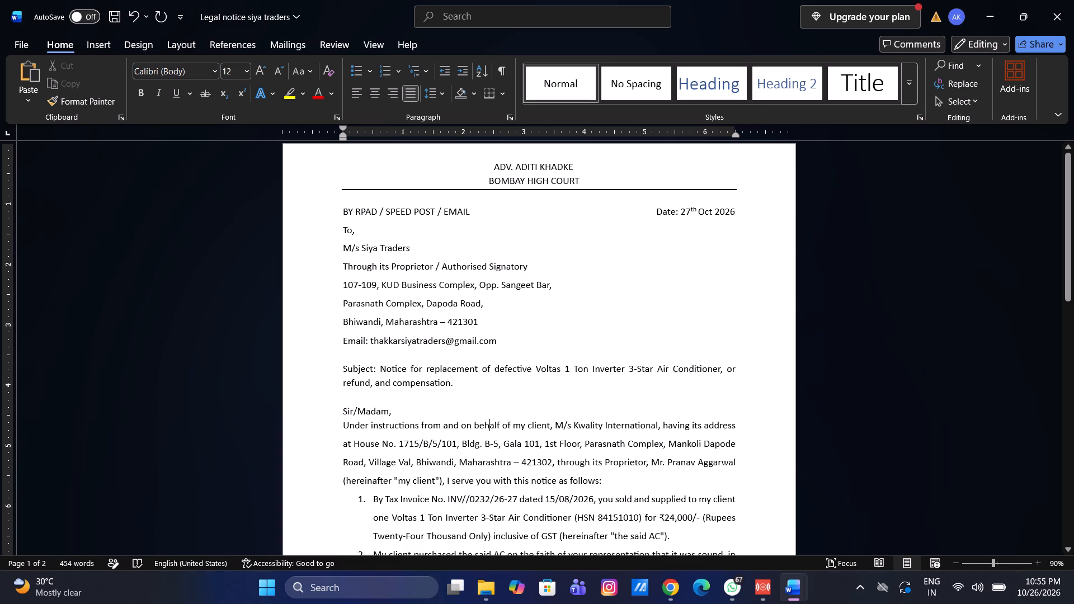
{"action": "key", "text": "ctrl+a"}
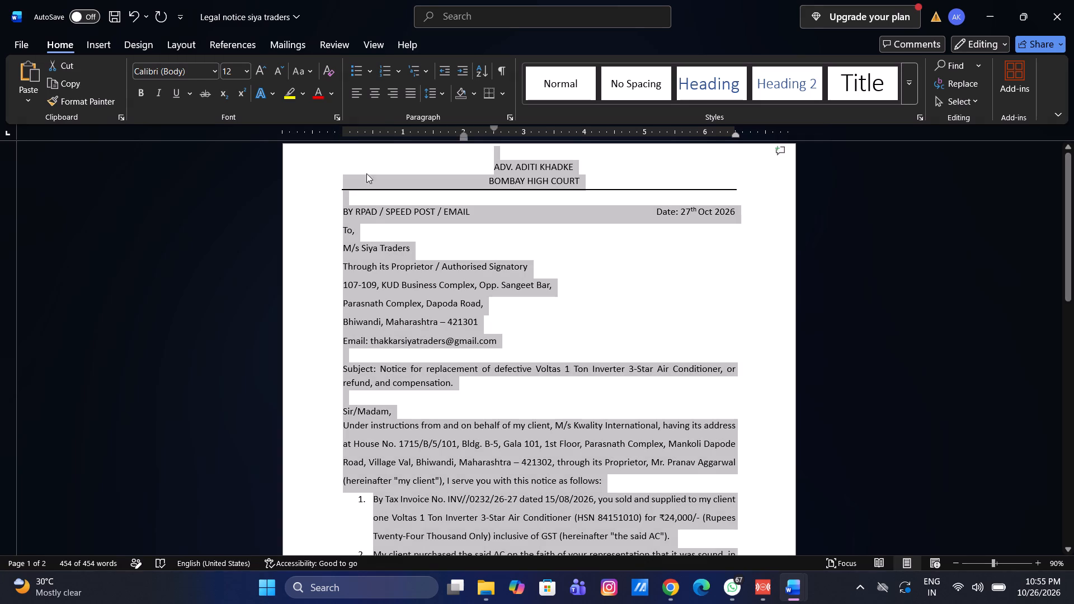
{"action": "left_click", "coordinate": [213, 69]}
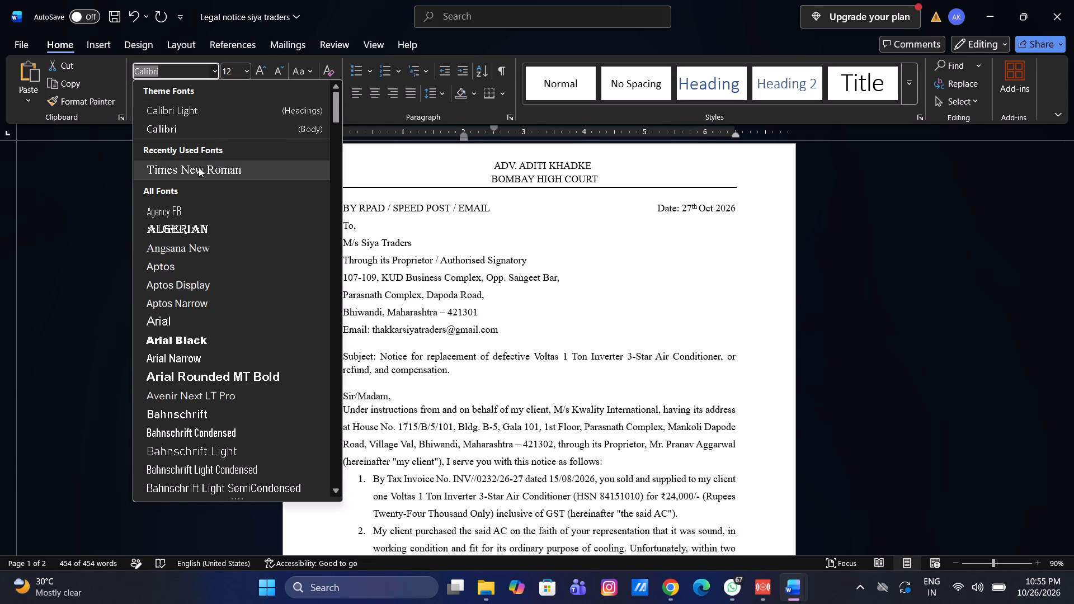
{"action": "left_click", "coordinate": [199, 167]}
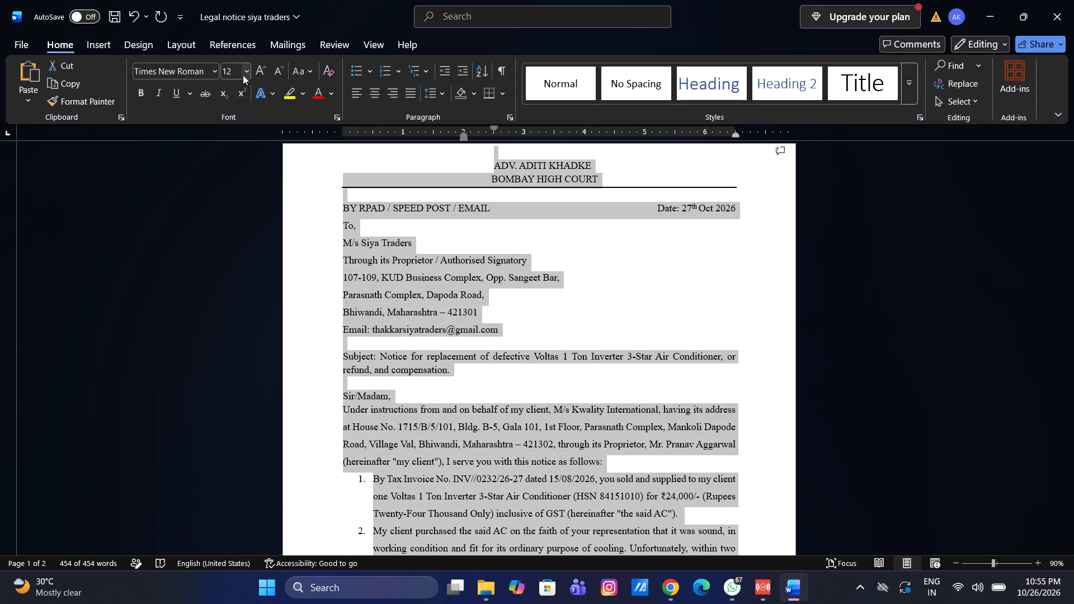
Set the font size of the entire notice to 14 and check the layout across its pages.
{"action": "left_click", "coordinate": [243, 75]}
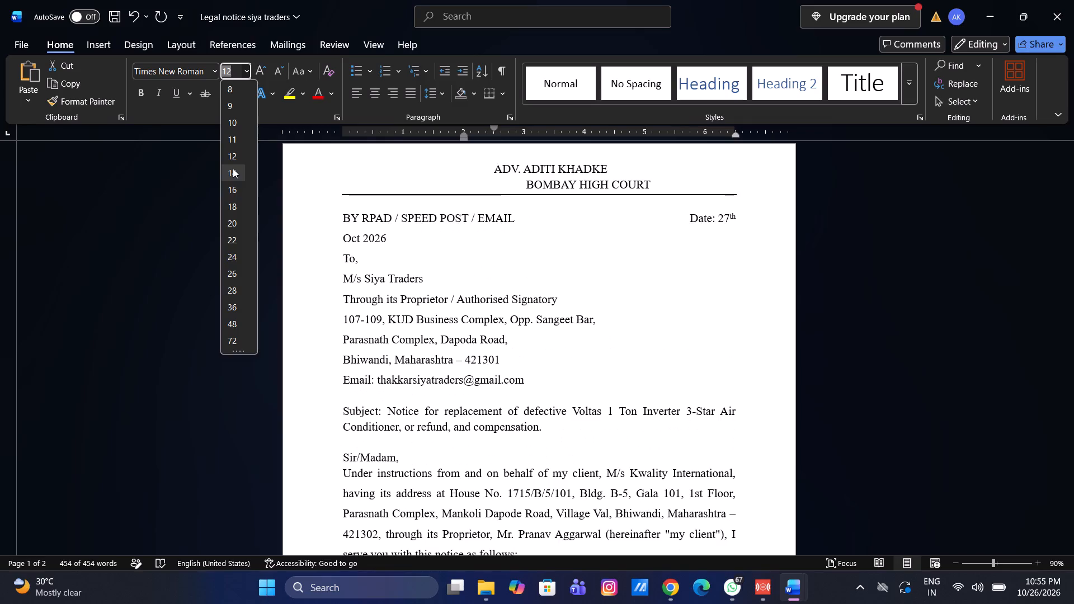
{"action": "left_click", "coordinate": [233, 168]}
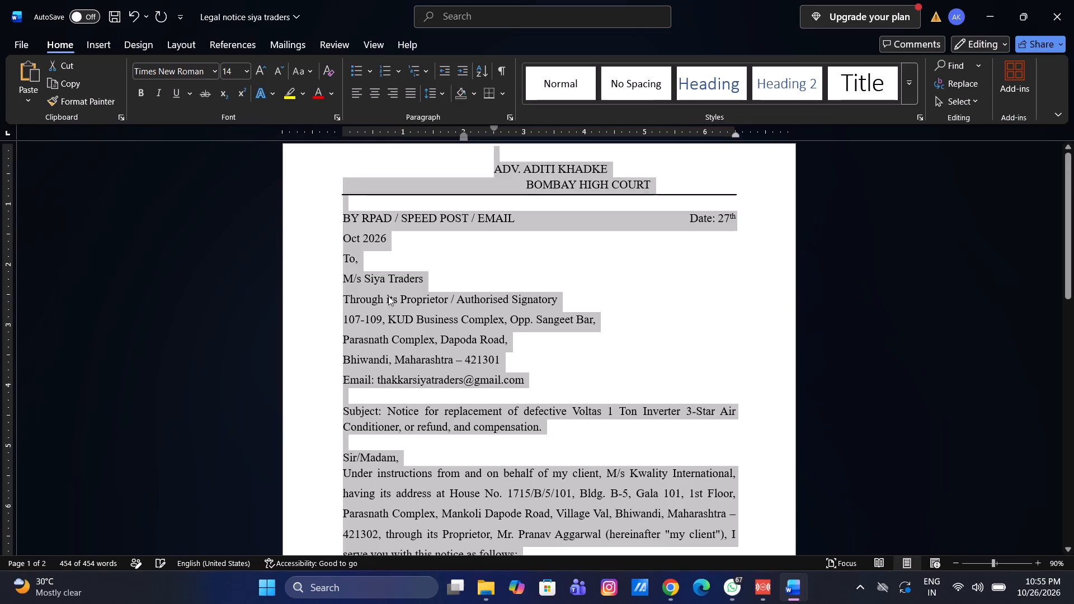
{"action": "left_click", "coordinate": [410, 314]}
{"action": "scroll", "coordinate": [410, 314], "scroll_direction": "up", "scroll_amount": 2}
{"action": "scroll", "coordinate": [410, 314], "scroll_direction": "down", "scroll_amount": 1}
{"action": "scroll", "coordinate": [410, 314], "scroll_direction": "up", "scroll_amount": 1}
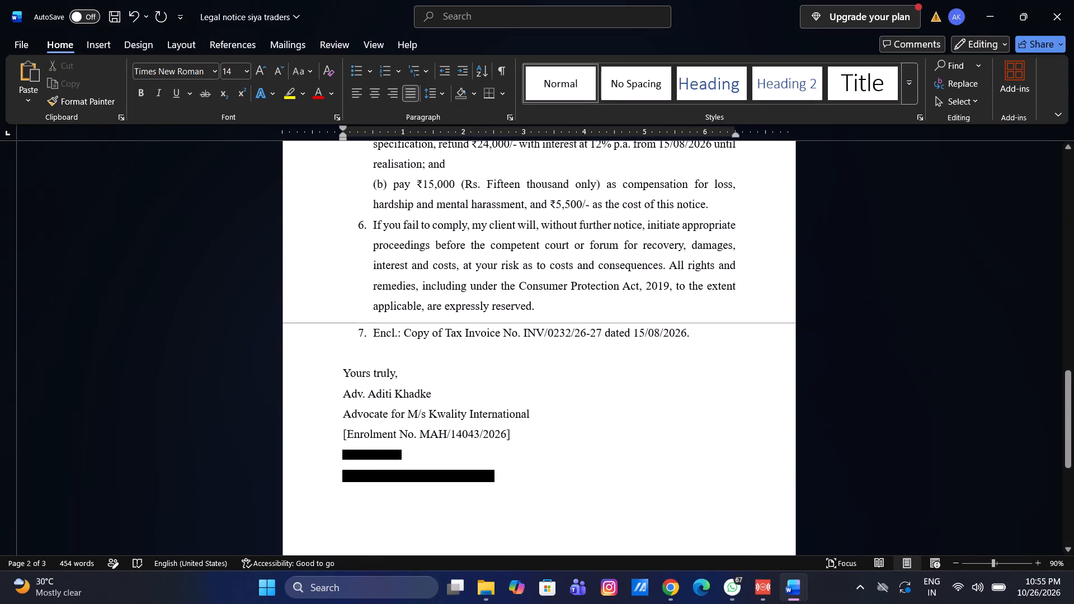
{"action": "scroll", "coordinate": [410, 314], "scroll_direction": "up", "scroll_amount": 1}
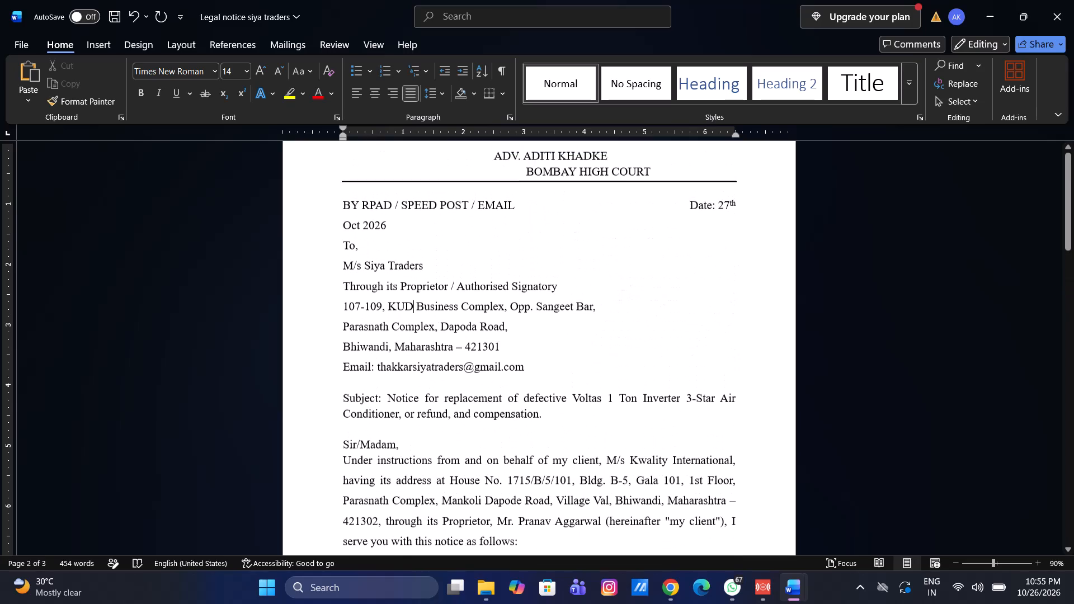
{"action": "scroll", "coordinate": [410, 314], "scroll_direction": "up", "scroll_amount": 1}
Set the font size of the entire notice to 12.
{"action": "left_click", "coordinate": [248, 72]}
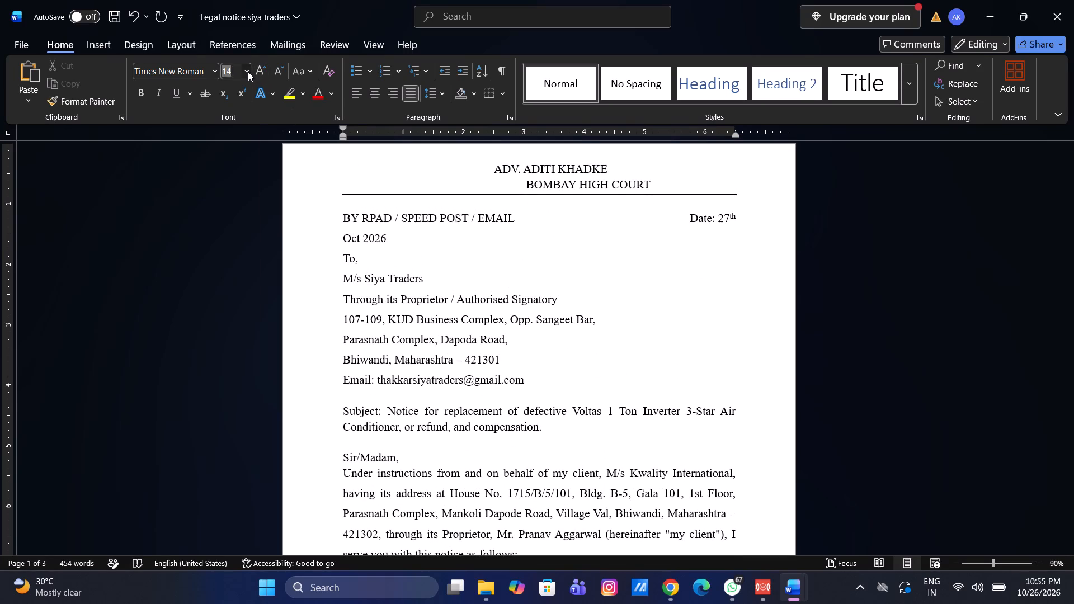
{"action": "left_click", "coordinate": [232, 158]}
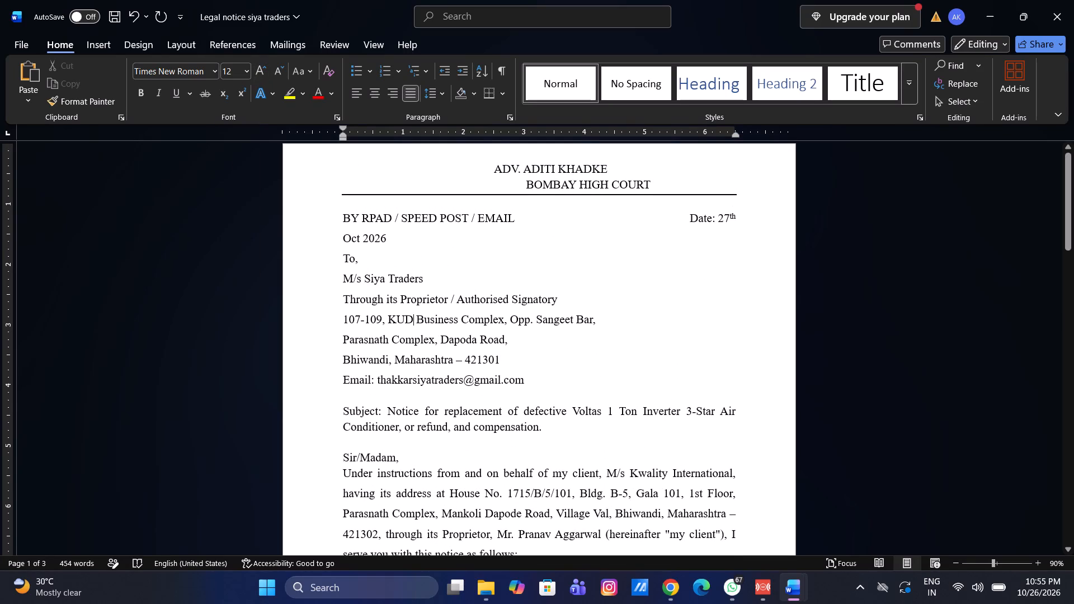
{"action": "key", "text": "ctrl+a"}
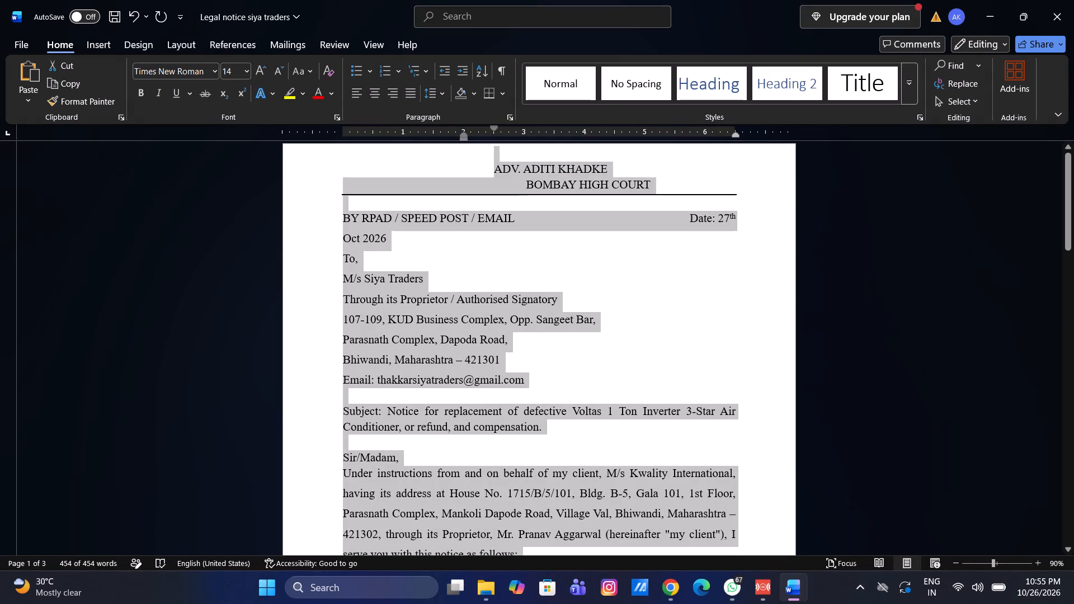
{"action": "left_click", "coordinate": [244, 68]}
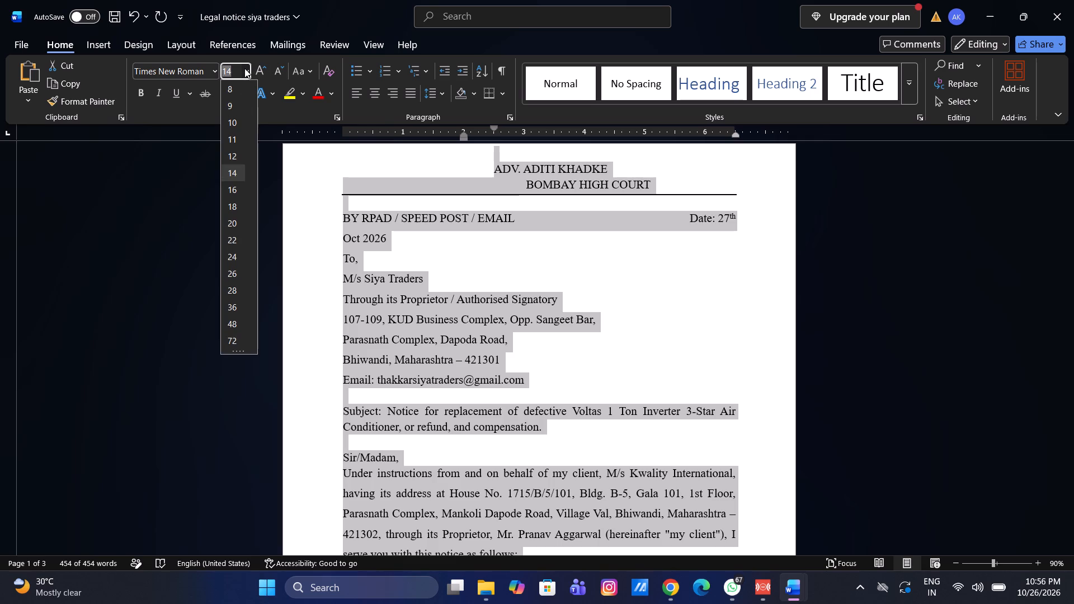
{"action": "left_click", "coordinate": [232, 164]}
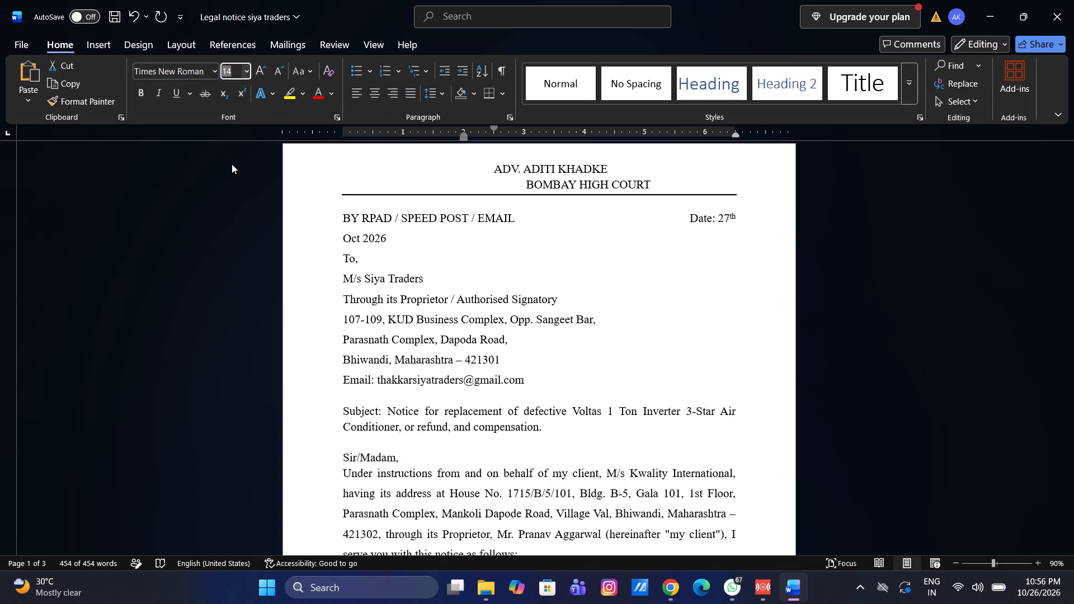
{"action": "left_click", "coordinate": [553, 352]}
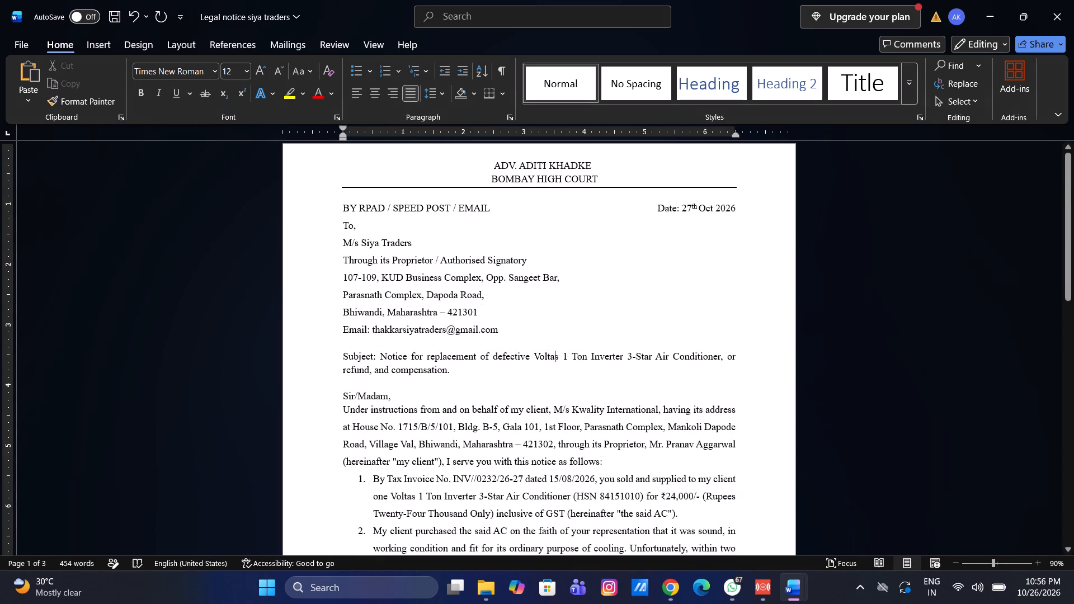
Remove the blank lines between items 2 and 3 so that item 3 directly follows item 2.
{"action": "scroll", "coordinate": [553, 352], "scroll_direction": "down", "scroll_amount": 1}
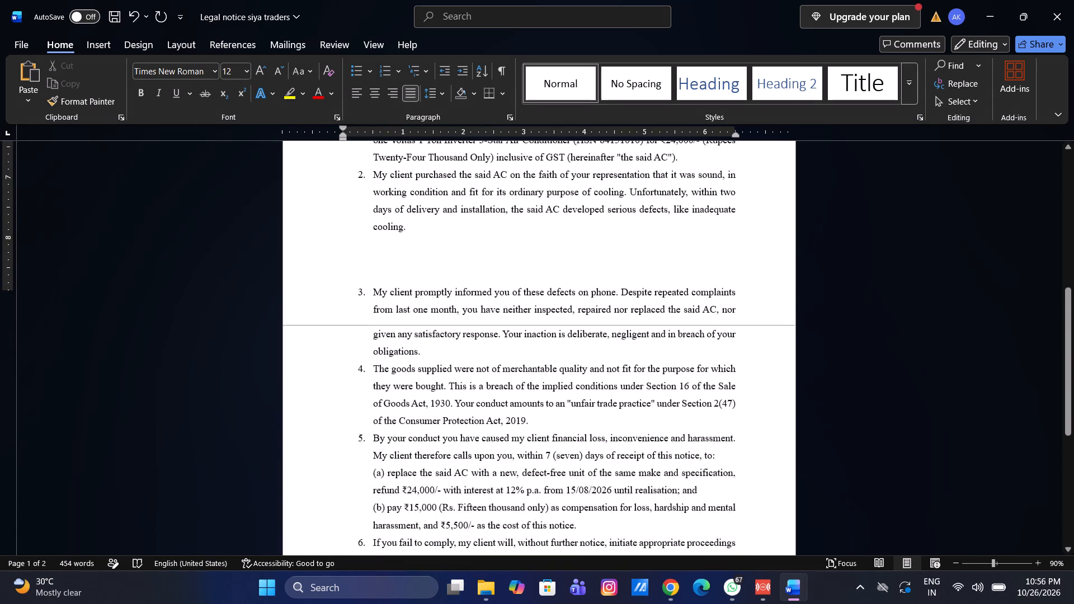
{"action": "scroll", "coordinate": [553, 352], "scroll_direction": "down", "scroll_amount": 1}
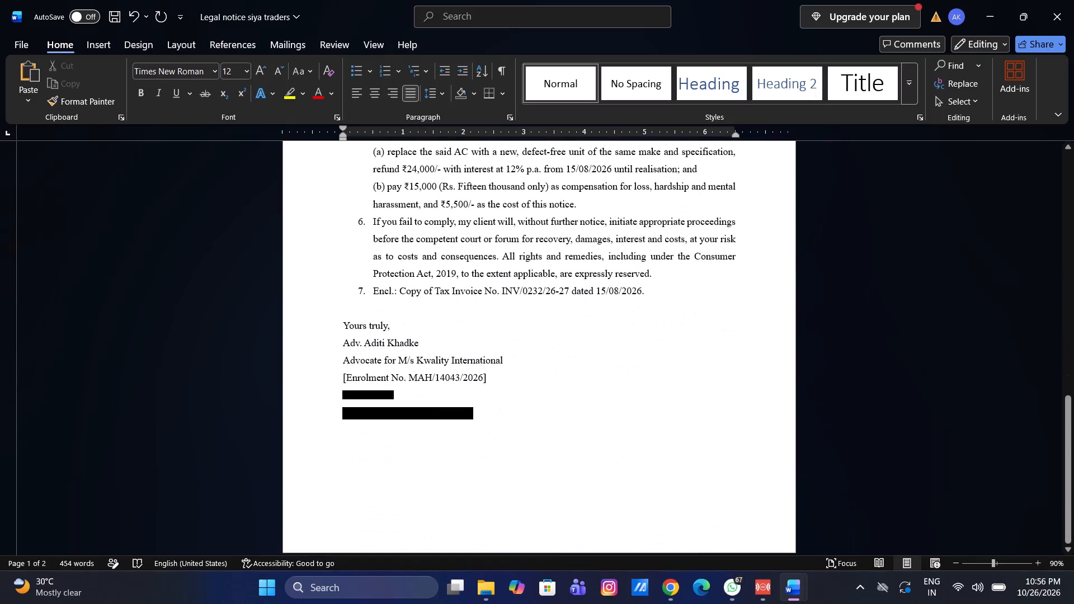
{"action": "scroll", "coordinate": [553, 352], "scroll_direction": "up", "scroll_amount": 1}
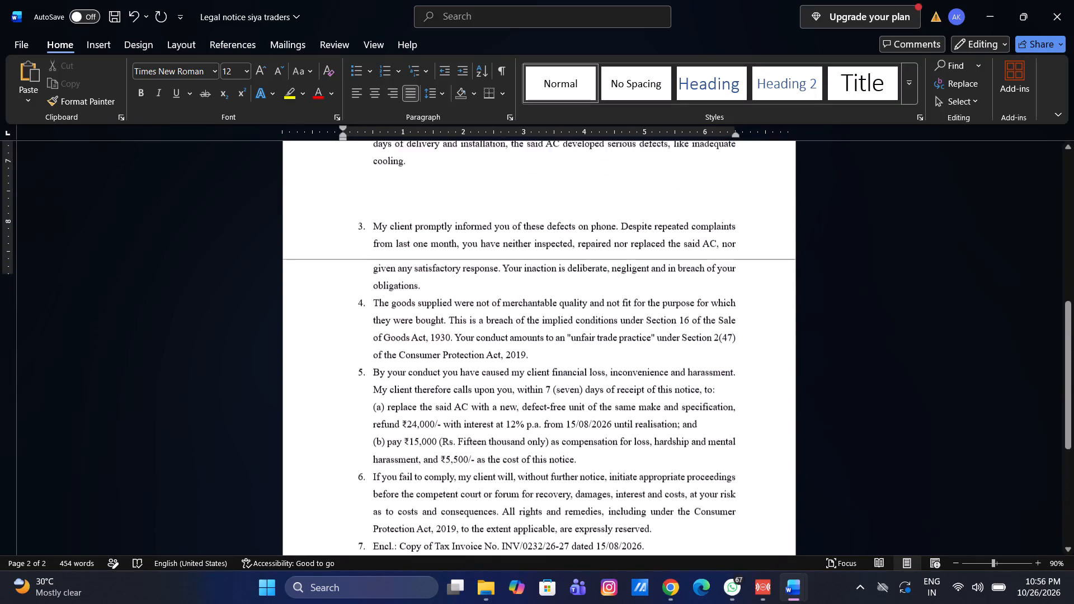
{"action": "scroll", "coordinate": [553, 352], "scroll_direction": "up", "scroll_amount": 1}
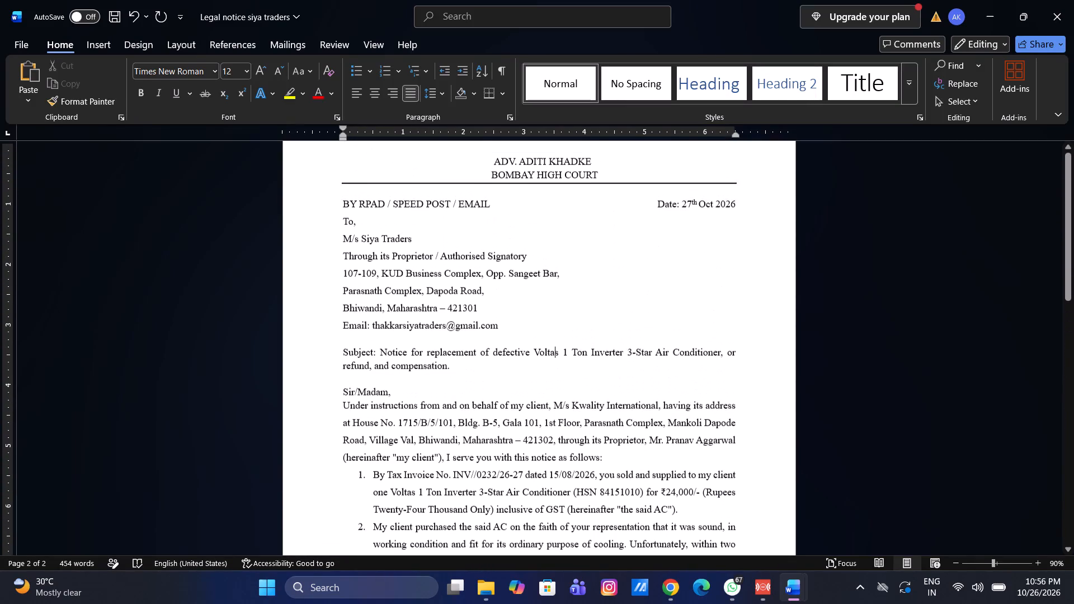
{"action": "scroll", "coordinate": [553, 352], "scroll_direction": "up", "scroll_amount": 1}
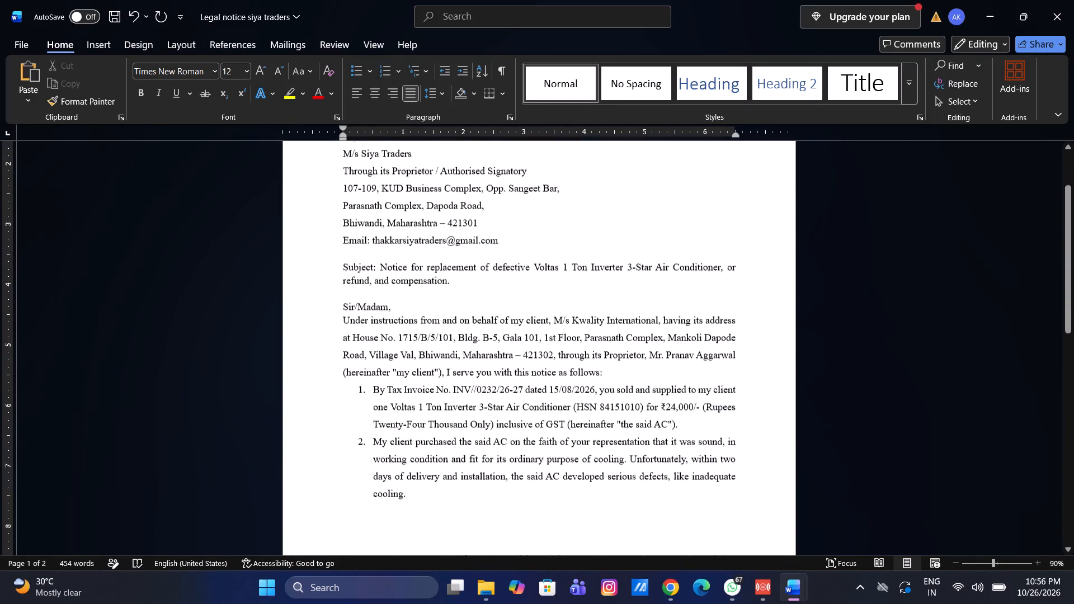
{"action": "scroll", "coordinate": [553, 352], "scroll_direction": "up", "scroll_amount": 1}
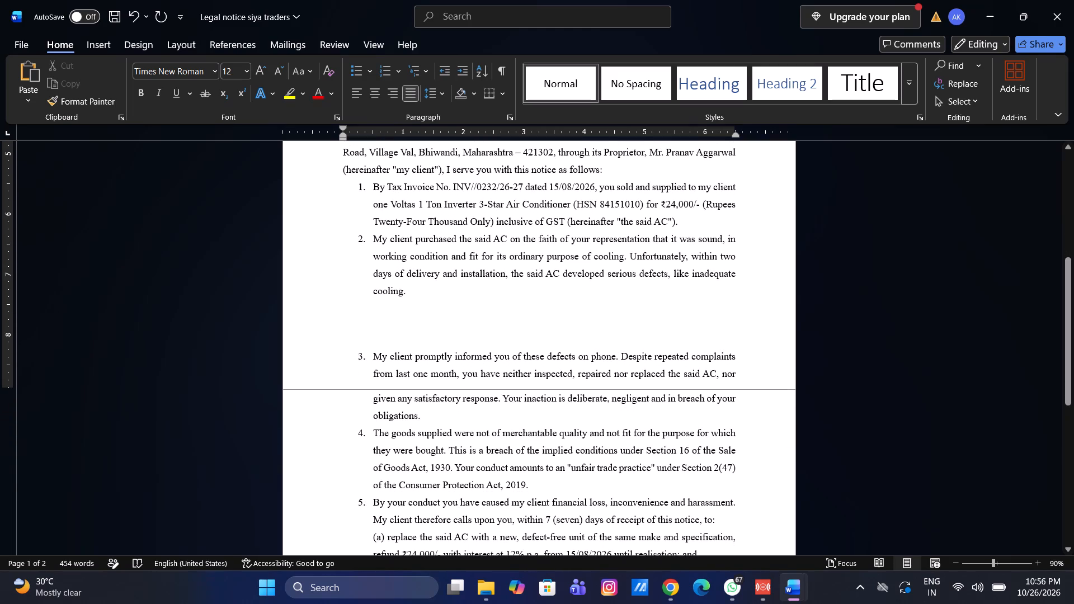
{"action": "left_click", "coordinate": [373, 357]}
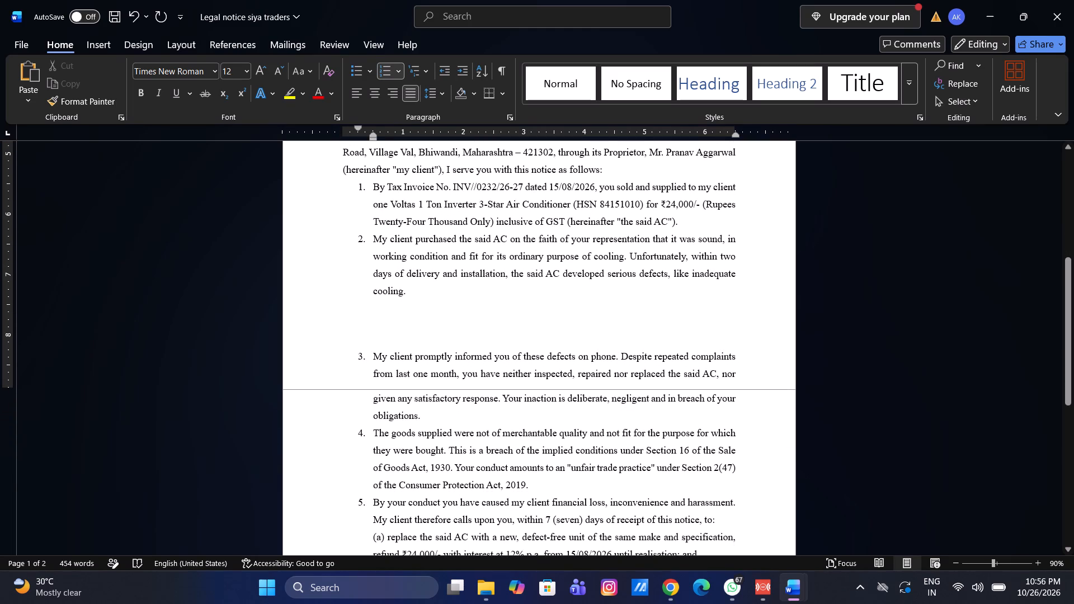
{"action": "key", "text": "BackSpace"}
{"action": "key", "text": "BackSpace"}
{"action": "key", "text": "BackSpace"}
{"action": "key", "text": "BackSpace"}
{"action": "key", "text": "BackSpace"}
{"action": "key", "text": "BackSpace"}
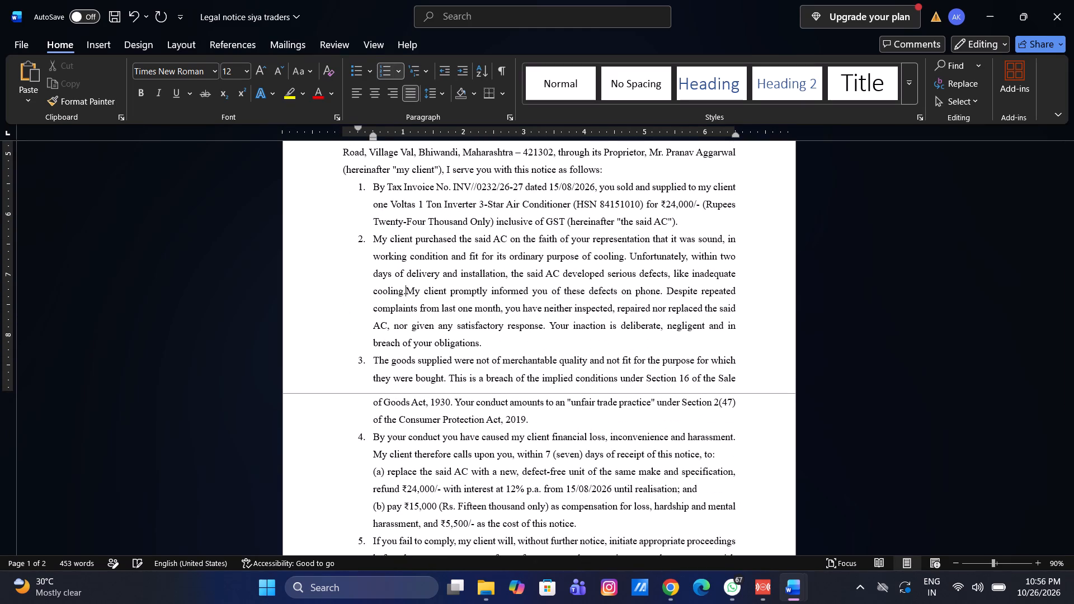
{"action": "key", "text": "Return"}
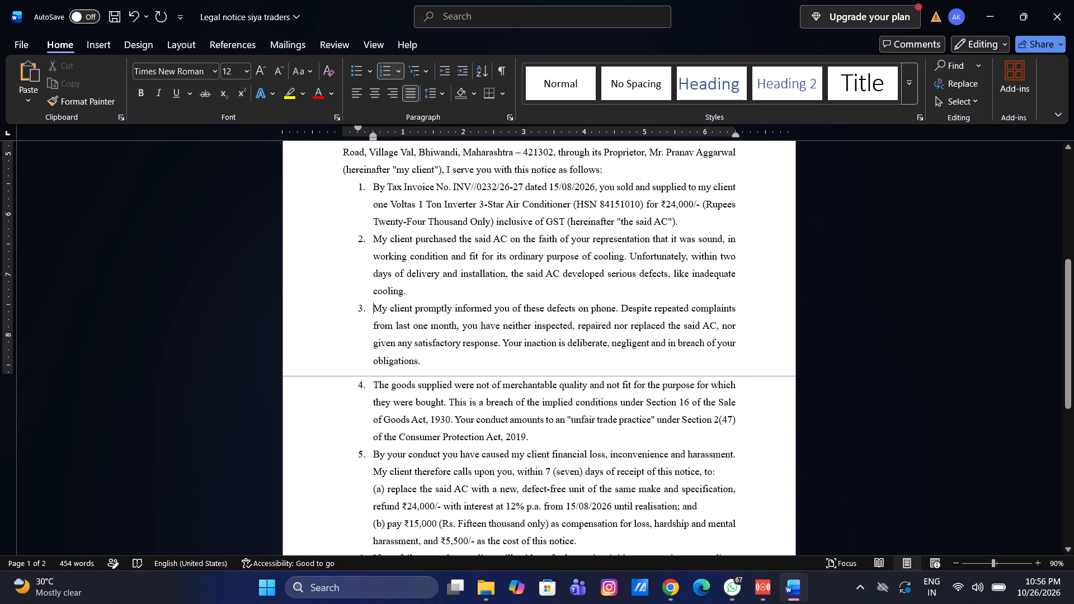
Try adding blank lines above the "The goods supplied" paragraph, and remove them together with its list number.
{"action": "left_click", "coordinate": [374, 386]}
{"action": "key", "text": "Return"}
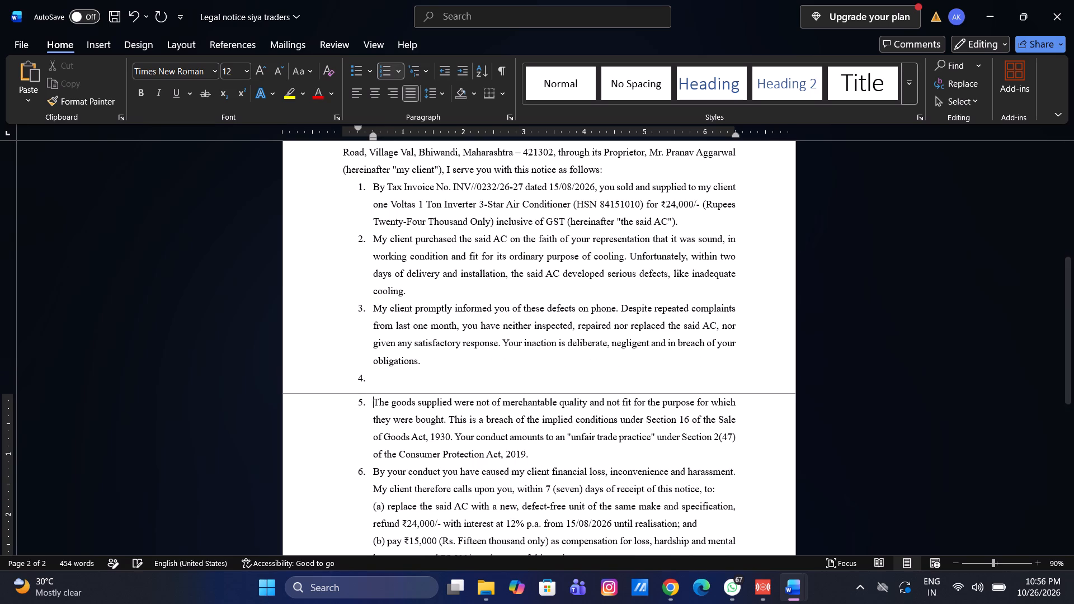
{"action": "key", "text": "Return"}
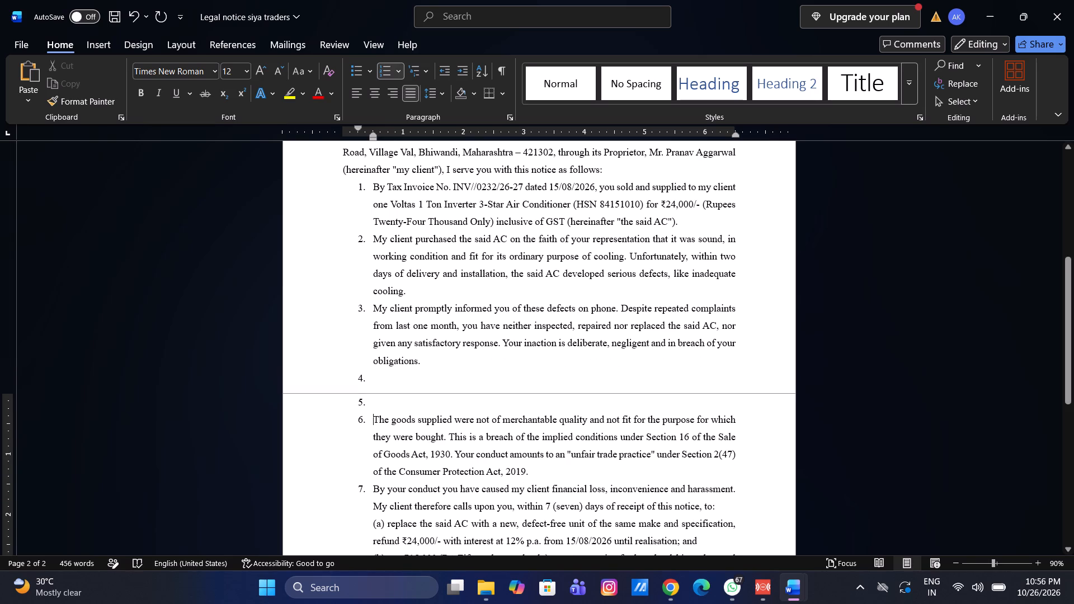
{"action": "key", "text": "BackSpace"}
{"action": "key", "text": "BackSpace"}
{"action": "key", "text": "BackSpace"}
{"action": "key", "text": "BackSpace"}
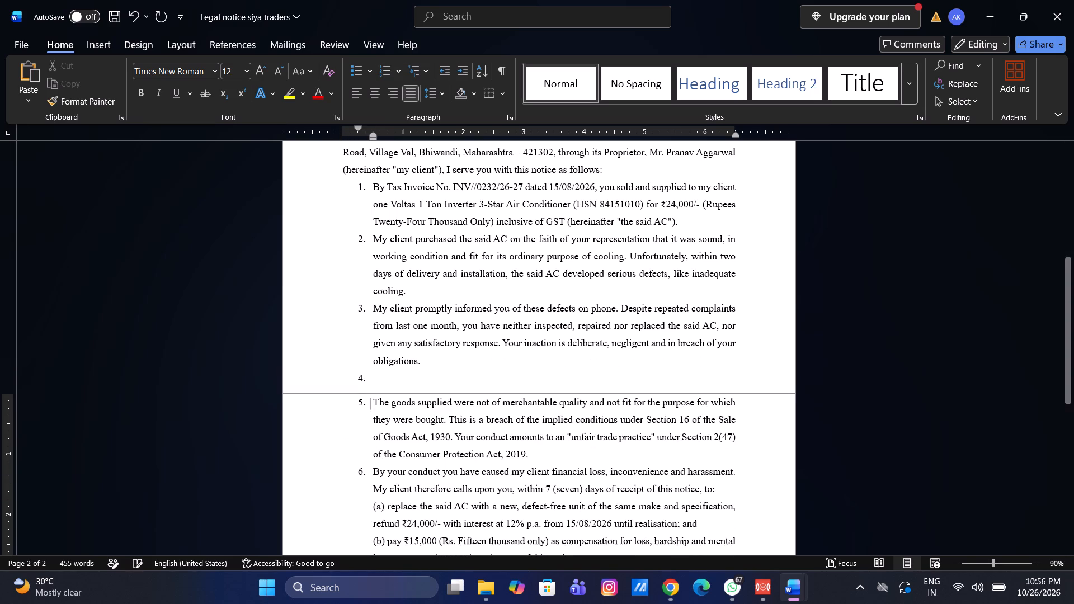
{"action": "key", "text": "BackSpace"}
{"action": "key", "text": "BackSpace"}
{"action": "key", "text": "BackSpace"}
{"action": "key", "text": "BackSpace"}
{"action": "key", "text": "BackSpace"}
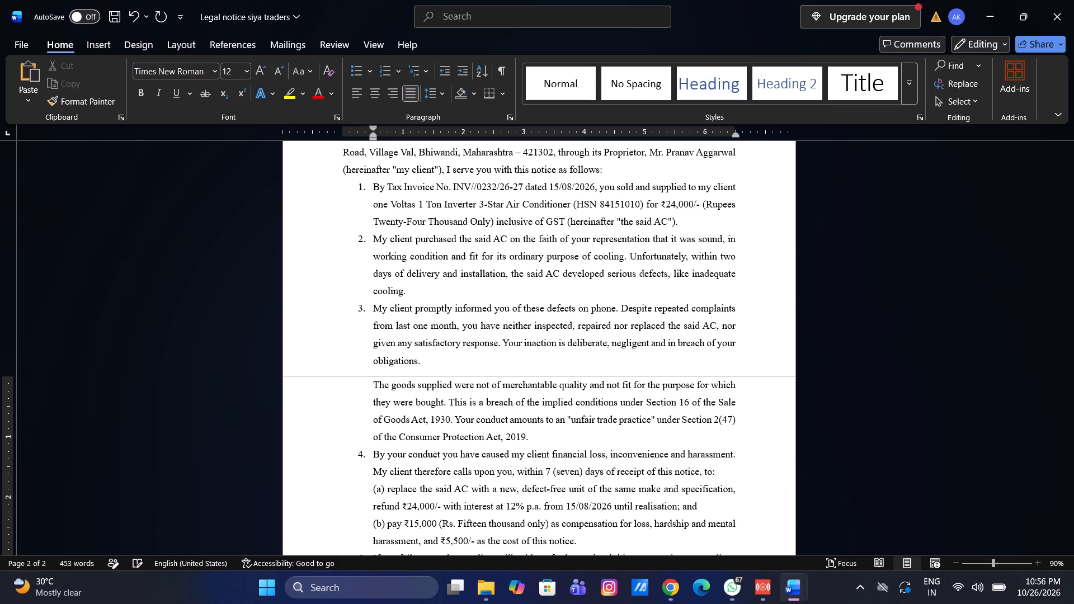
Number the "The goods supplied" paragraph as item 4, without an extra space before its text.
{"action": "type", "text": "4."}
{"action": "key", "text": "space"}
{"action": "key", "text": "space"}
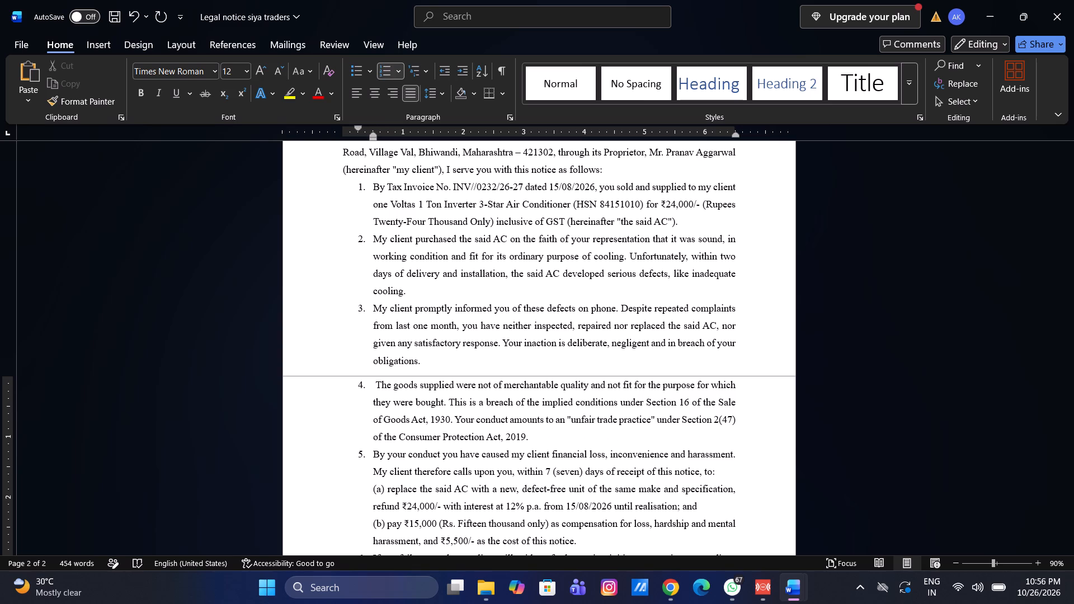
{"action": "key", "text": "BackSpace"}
Remove the list number and indent from the "The goods supplied" paragraph and insert three blank lines above it.
{"action": "left_click", "coordinate": [357, 385]}
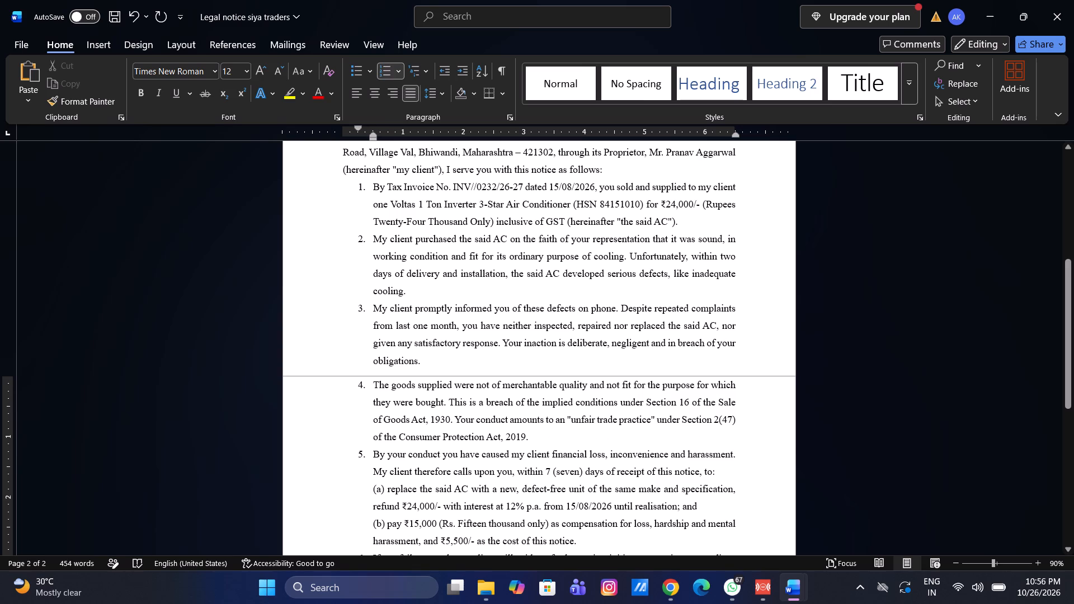
{"action": "key", "text": "BackSpace"}
{"action": "key", "text": "BackSpace"}
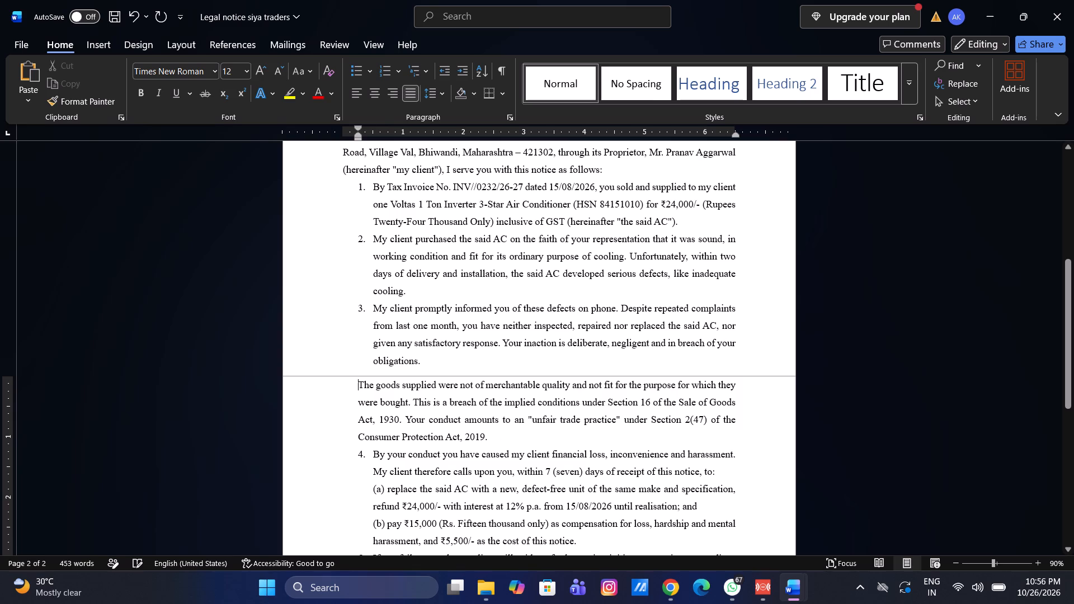
{"action": "key", "text": "BackSpace"}
{"action": "key", "text": "Return"}
{"action": "key", "text": "Return"}
{"action": "key", "text": "Return"}
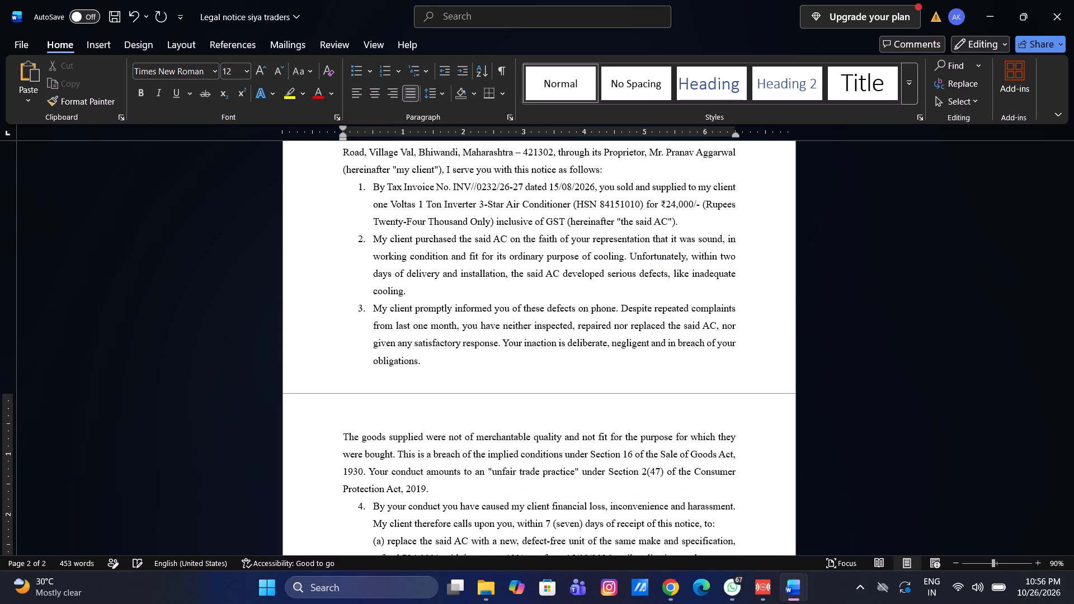
Number the "The goods supplied" paragraph as item 4 again.
{"action": "type", "text": "4."}
{"action": "key", "text": "space"}
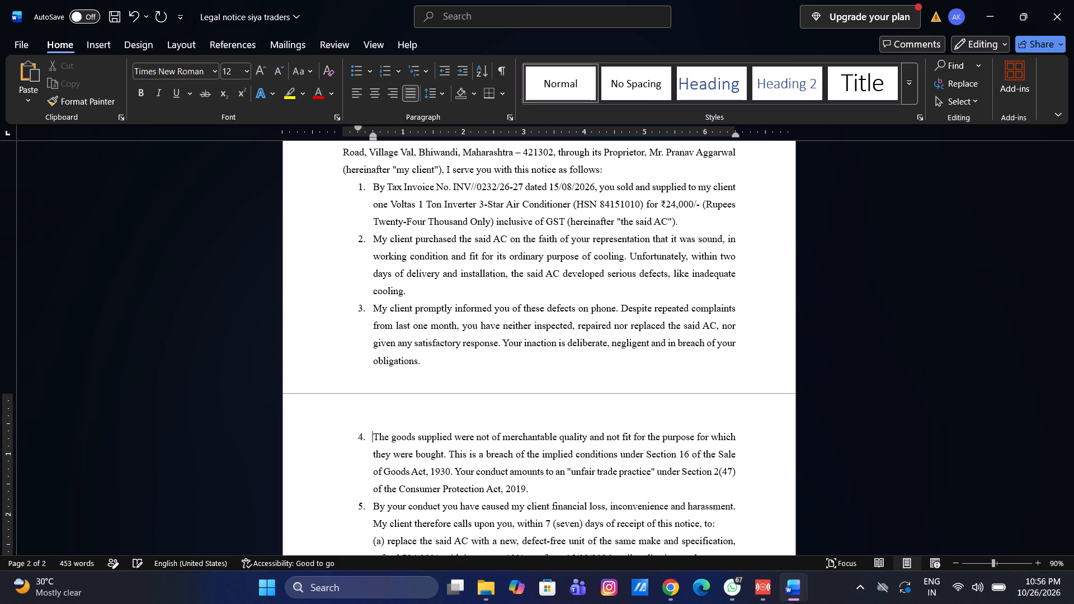
Make the two centred letterhead lines, the advocate's name and BOMBAY HIGH COURT, bold at the top of the notice.
{"action": "scroll", "coordinate": [357, 385], "scroll_direction": "up", "scroll_amount": 1}
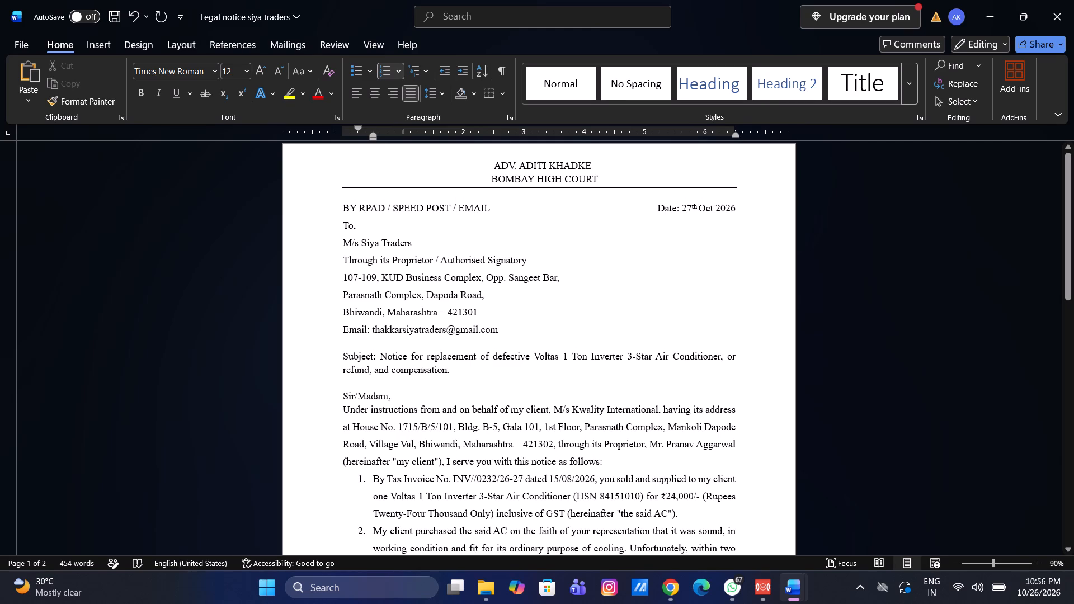
{"action": "left_click_drag", "start_coordinate": [493, 165], "coordinate": [548, 170]}
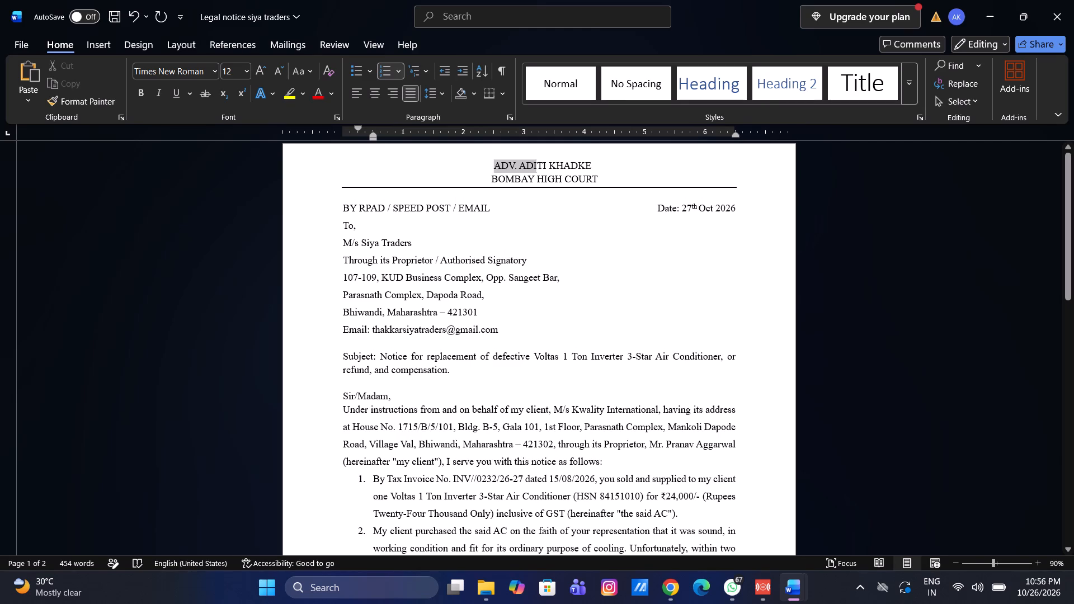
{"action": "left_click_drag", "start_coordinate": [548, 170], "coordinate": [747, 195]}
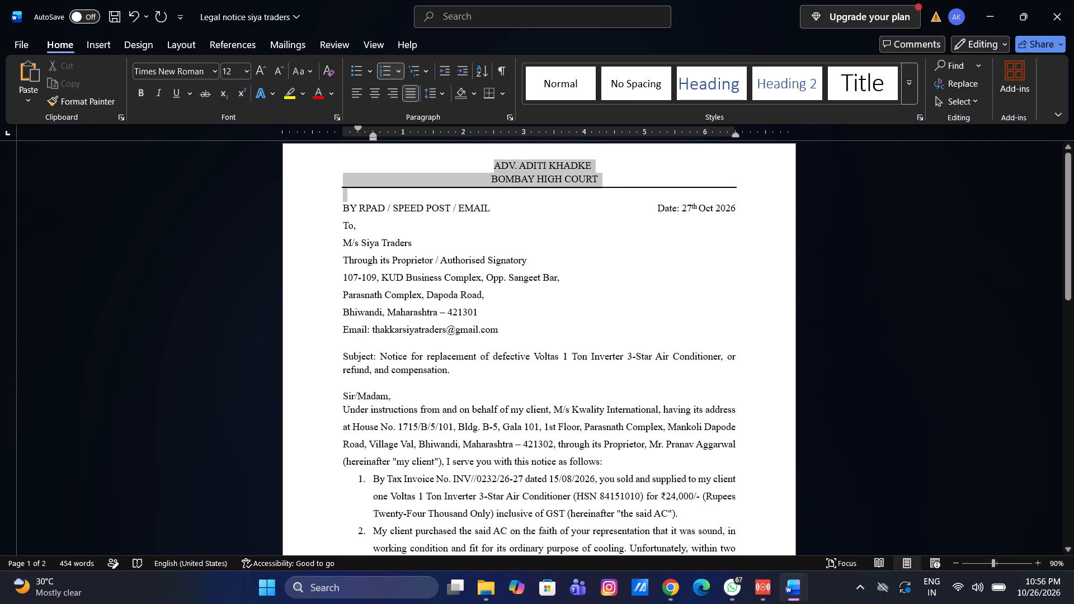
{"action": "left_click_drag", "start_coordinate": [747, 195], "coordinate": [607, 169]}
{"action": "left_click_drag", "start_coordinate": [607, 169], "coordinate": [739, 188]}
{"action": "left_click_drag", "start_coordinate": [739, 188], "coordinate": [741, 188]}
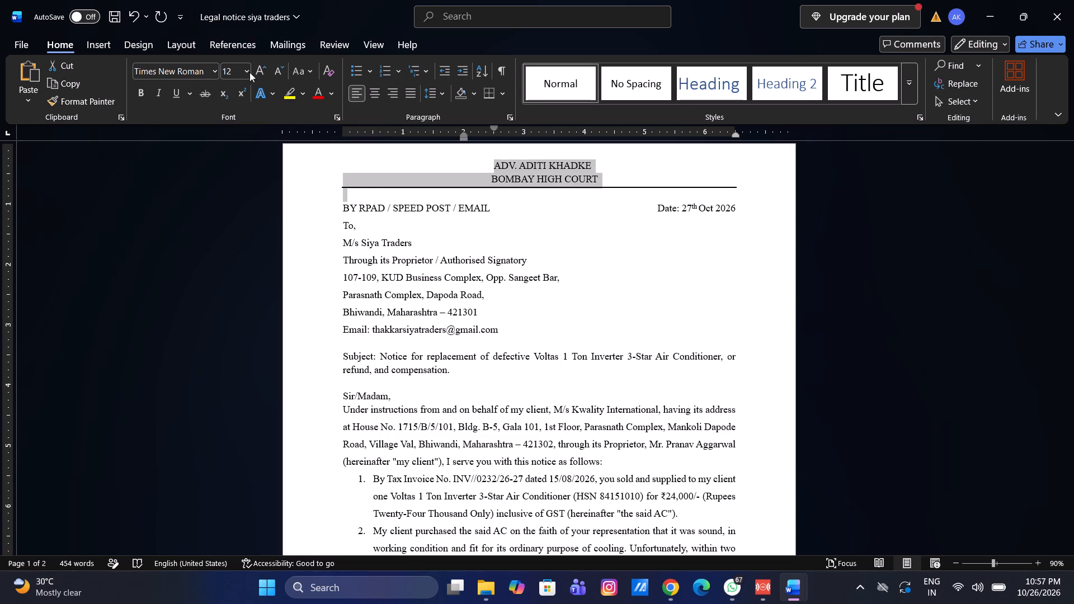
{"action": "left_click", "coordinate": [145, 91]}
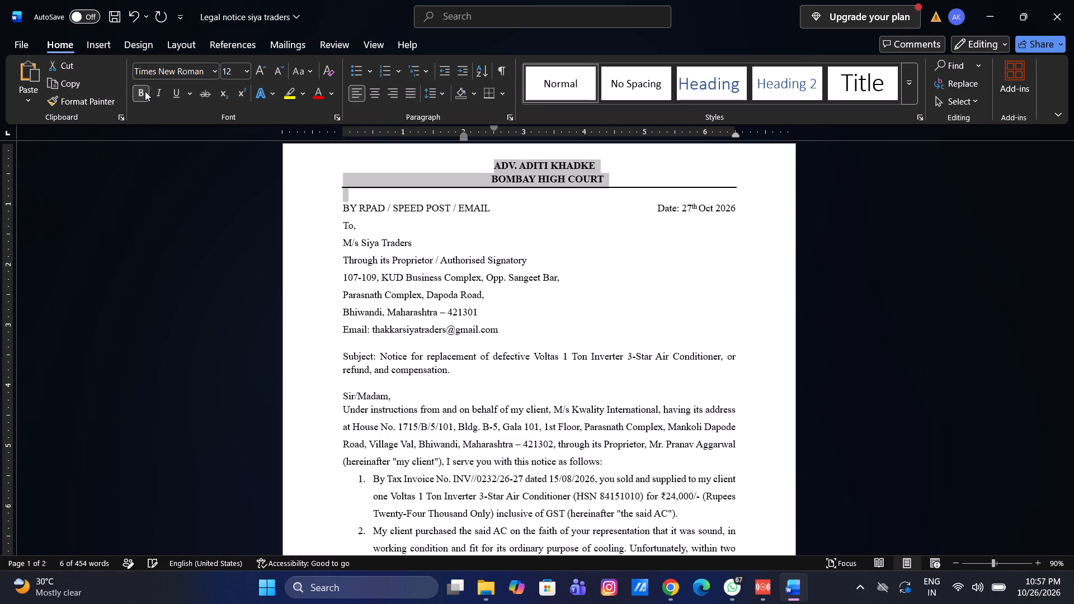
Make the word "Date" bold in the date line beneath the letterhead, leaving the date itself in regular weight.
{"action": "left_click", "coordinate": [557, 209]}
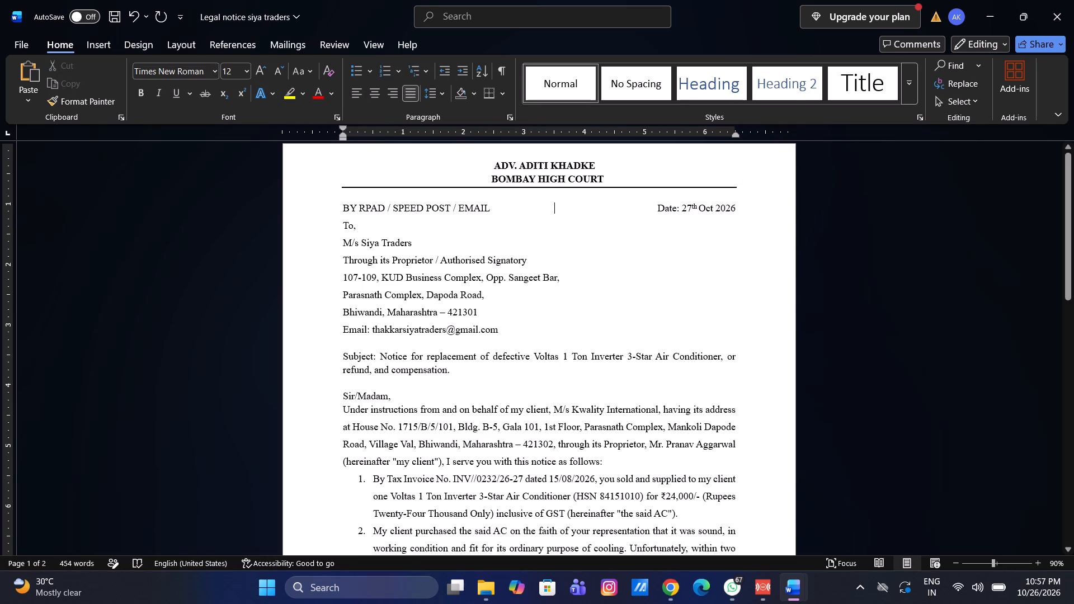
{"action": "left_click_drag", "start_coordinate": [593, 188], "coordinate": [681, 197]}
{"action": "left_click_drag", "start_coordinate": [656, 205], "coordinate": [672, 207]}
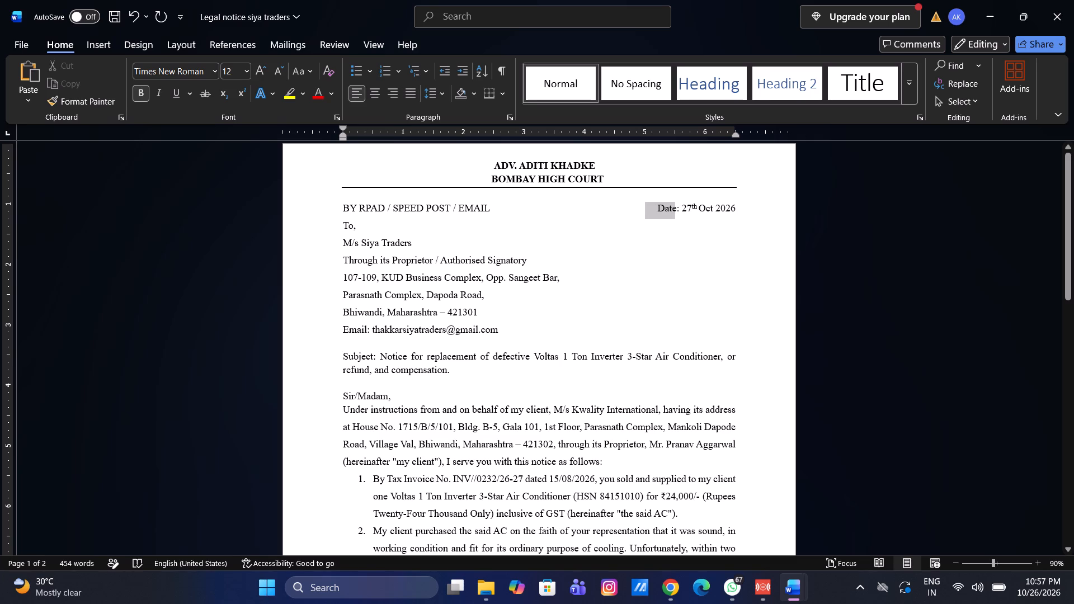
{"action": "left_click_drag", "start_coordinate": [672, 207], "coordinate": [672, 207]}
{"action": "left_click", "coordinate": [681, 184]}
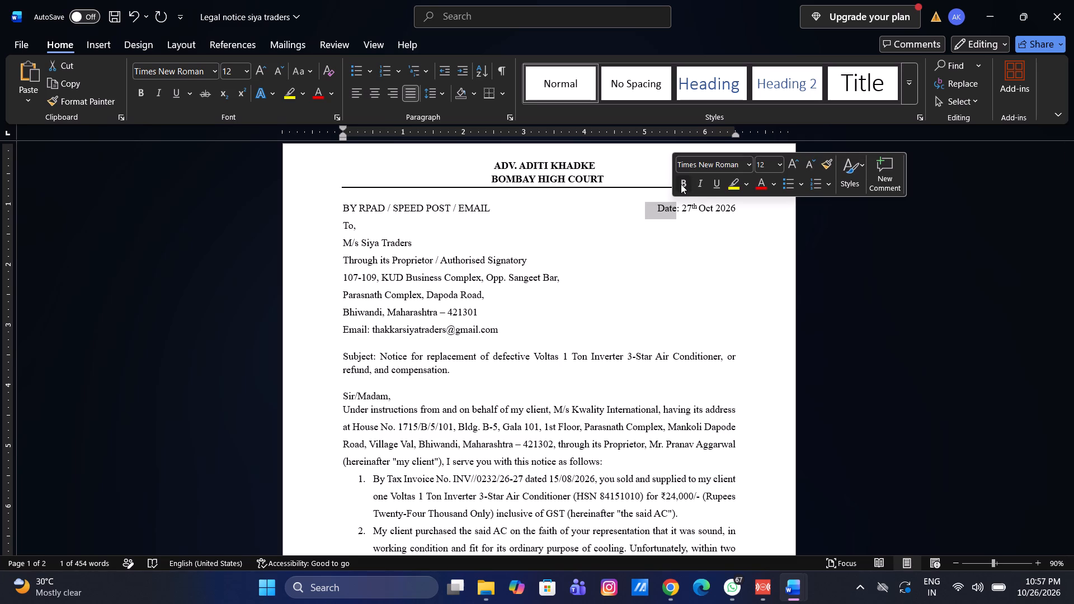
{"action": "left_click", "coordinate": [684, 288]}
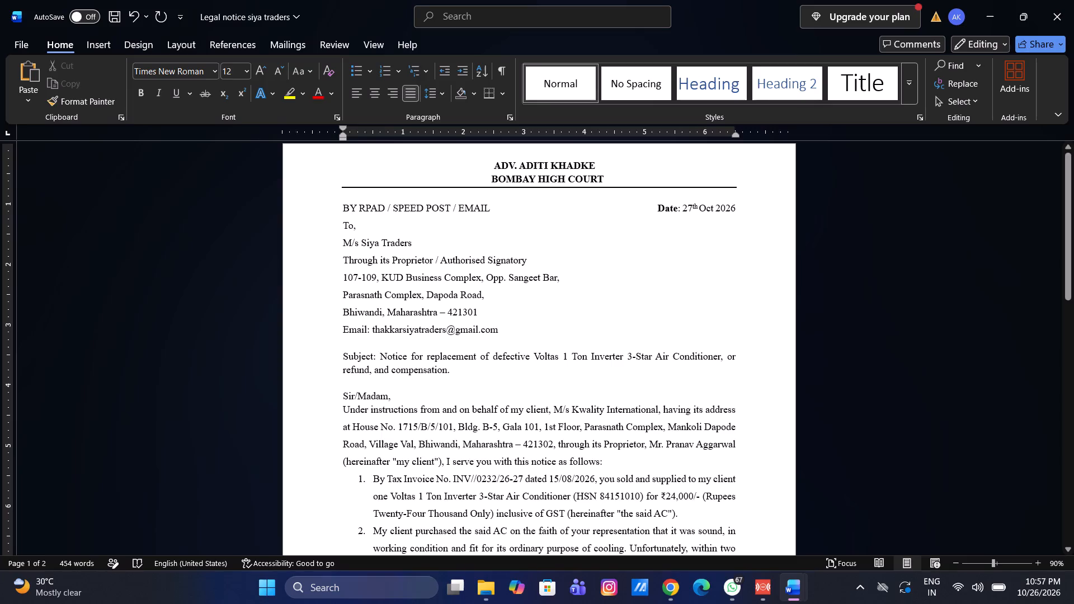
Review the layout of the whole notice, from the letterhead through the numbered paragraphs to the signature block.
{"action": "scroll", "coordinate": [454, 369], "scroll_direction": "left", "scroll_amount": 2}
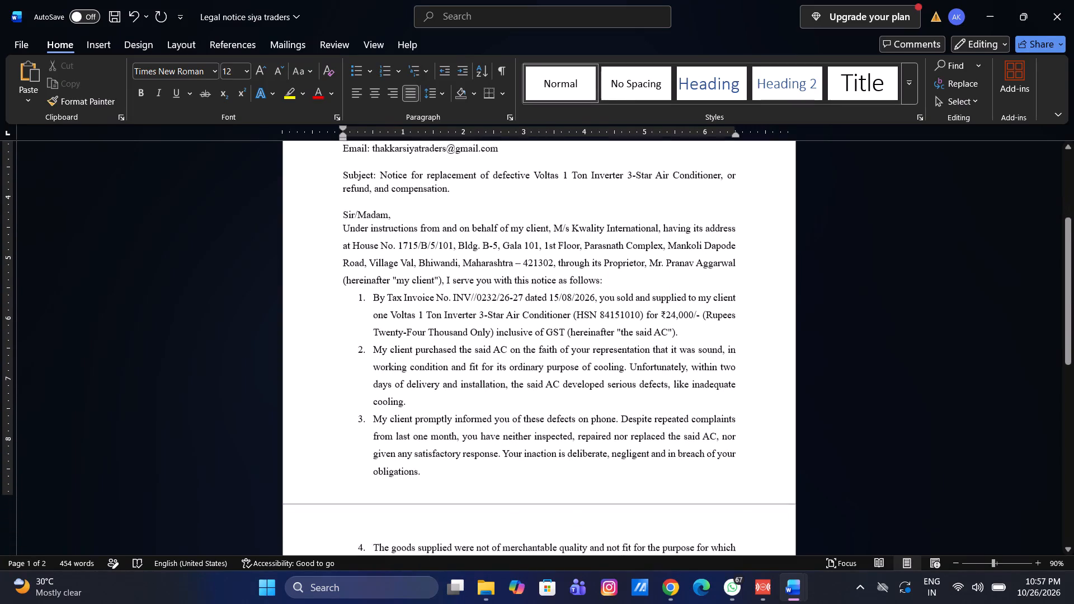
{"action": "scroll", "coordinate": [454, 369], "scroll_direction": "left", "scroll_amount": 1}
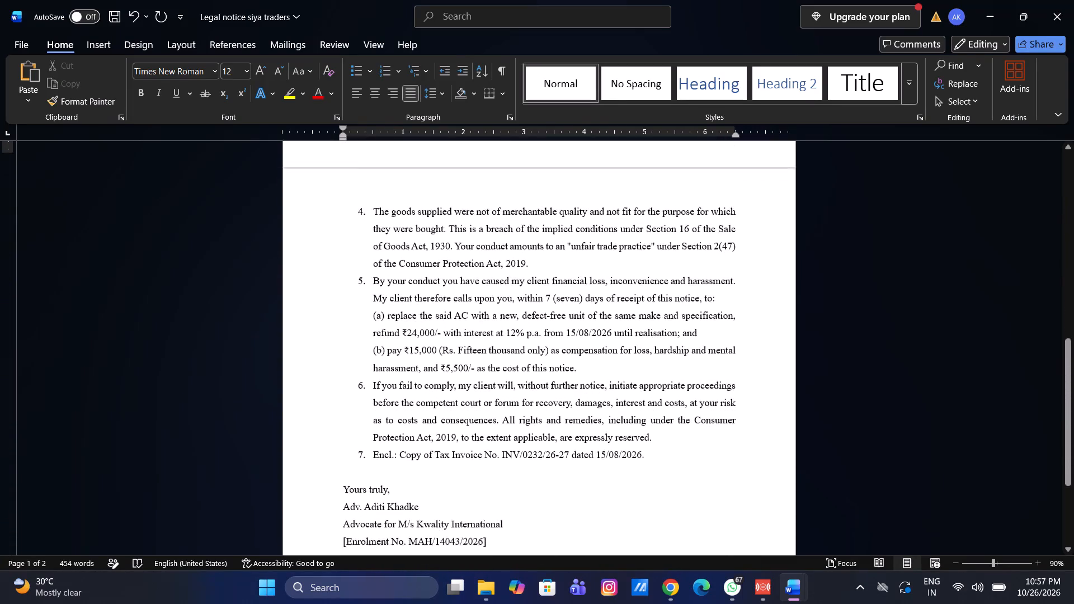
{"action": "scroll", "coordinate": [454, 369], "scroll_direction": "left", "scroll_amount": 1}
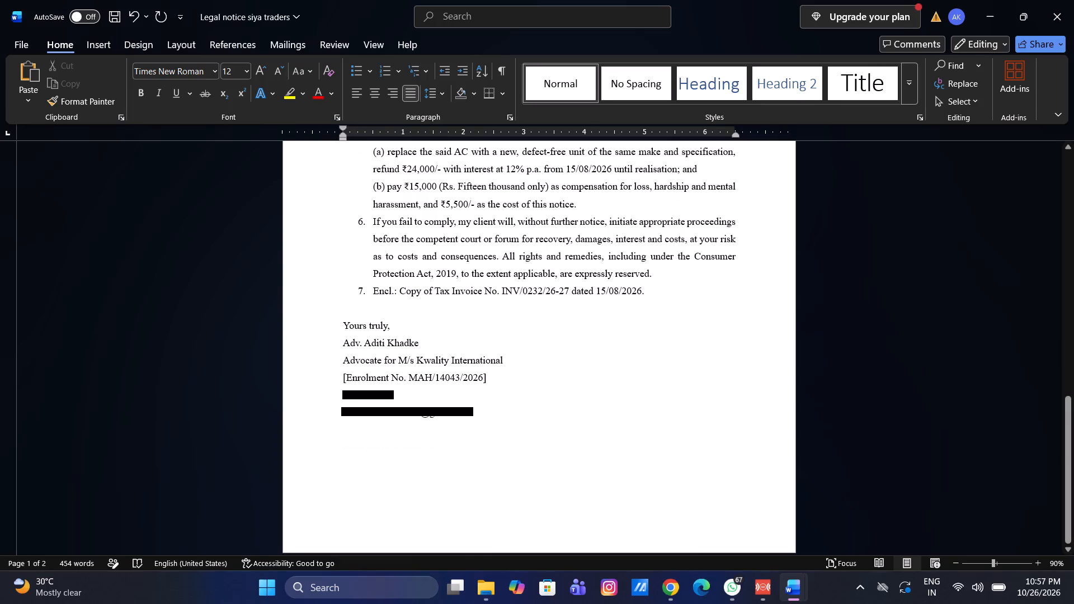
{"action": "scroll", "coordinate": [454, 369], "scroll_direction": "up", "scroll_amount": 1}
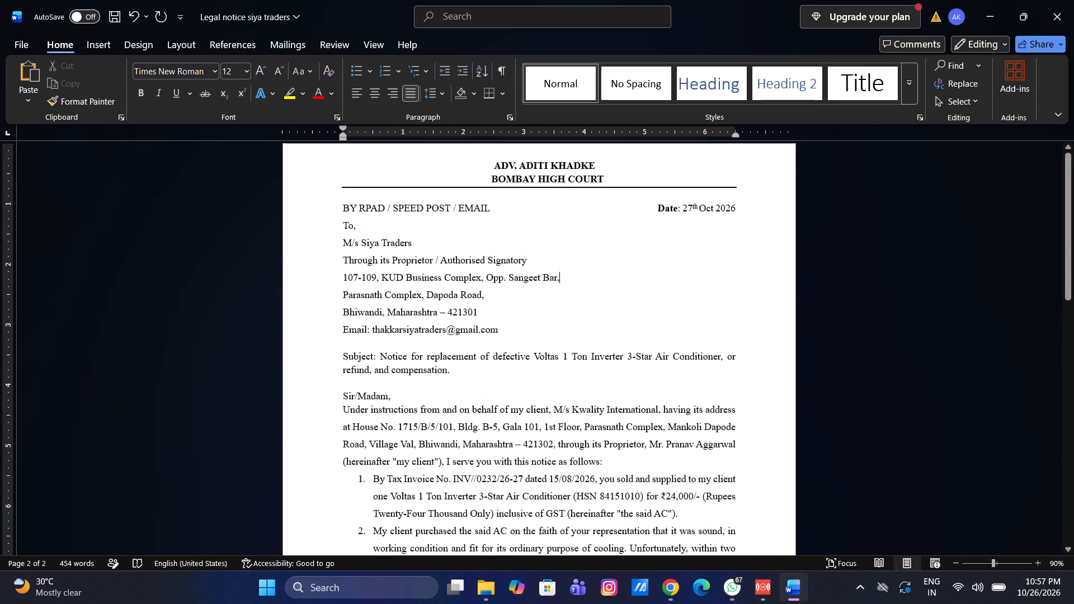
{"action": "scroll", "coordinate": [454, 369], "scroll_direction": "up", "scroll_amount": 1}
{"action": "scroll", "coordinate": [454, 369], "scroll_direction": "down", "scroll_amount": 1}
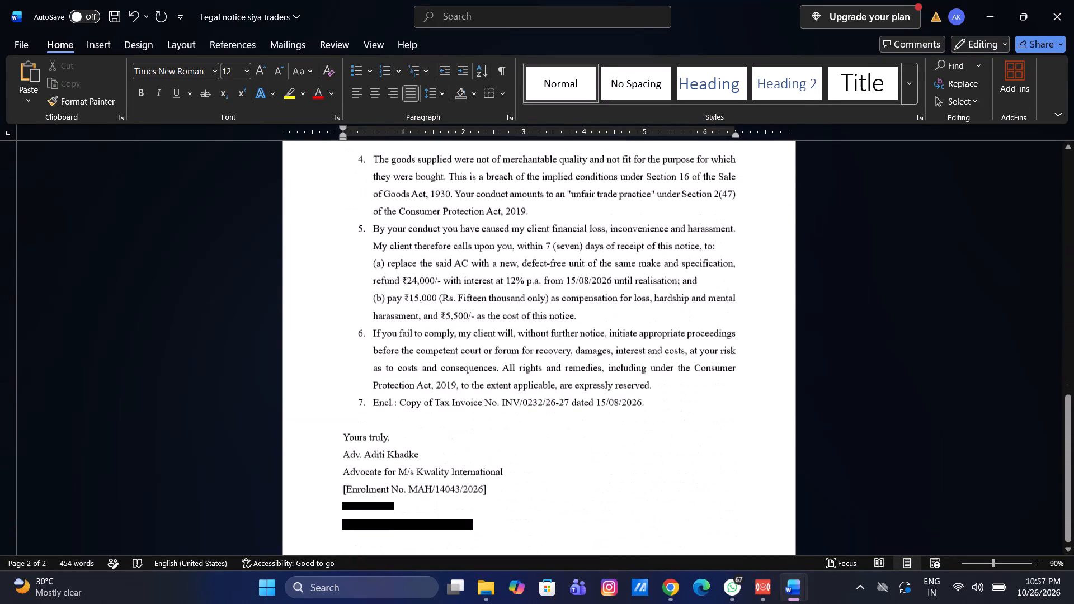
{"action": "scroll", "coordinate": [454, 369], "scroll_direction": "up", "scroll_amount": 3}
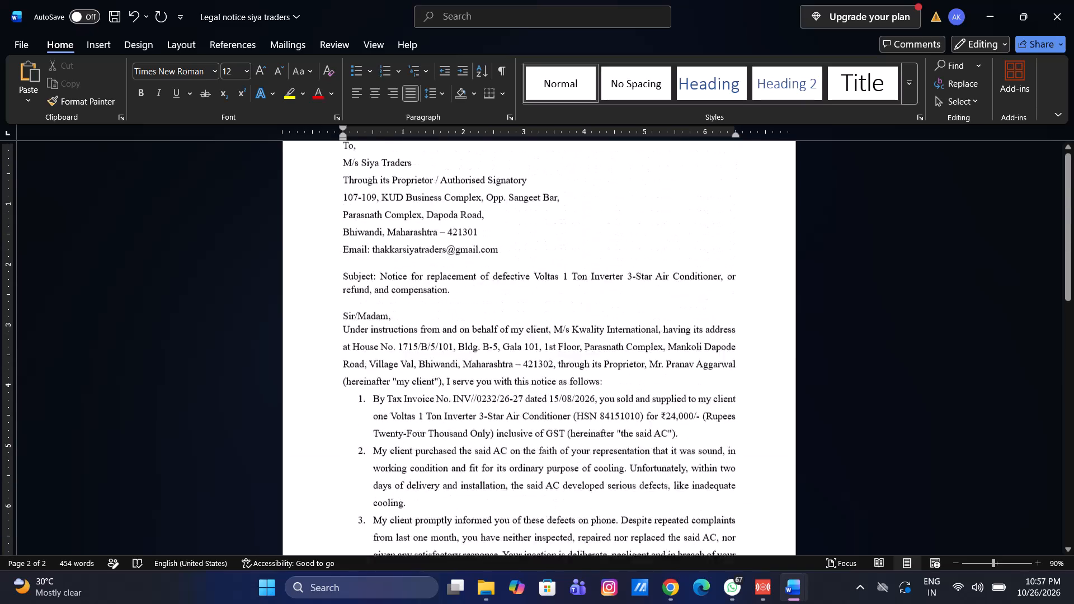
{"action": "scroll", "coordinate": [454, 369], "scroll_direction": "up", "scroll_amount": 3}
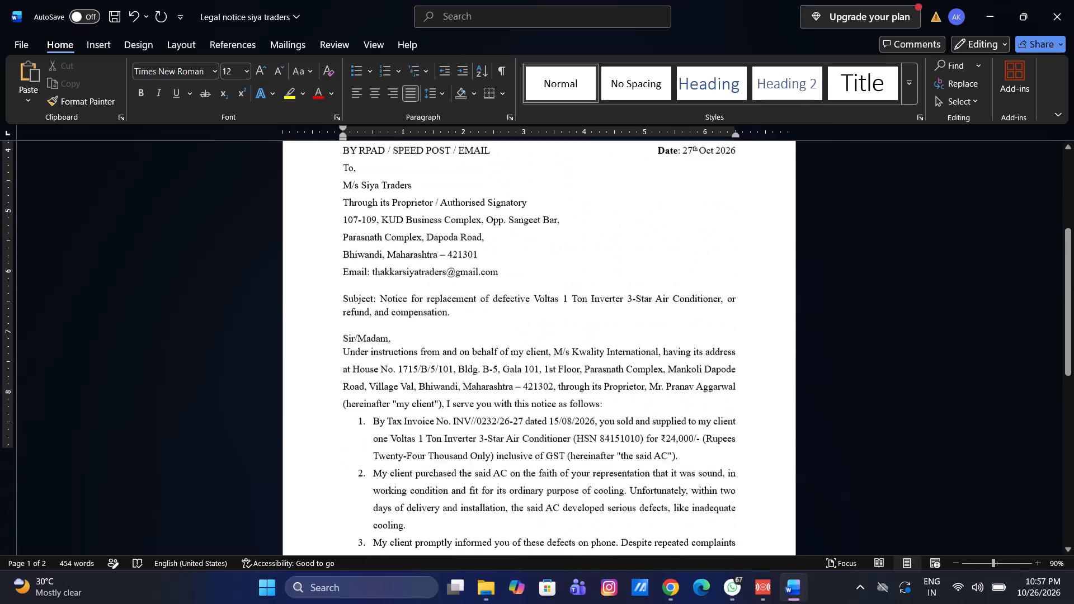
{"action": "scroll", "coordinate": [454, 369], "scroll_direction": "up", "scroll_amount": 1}
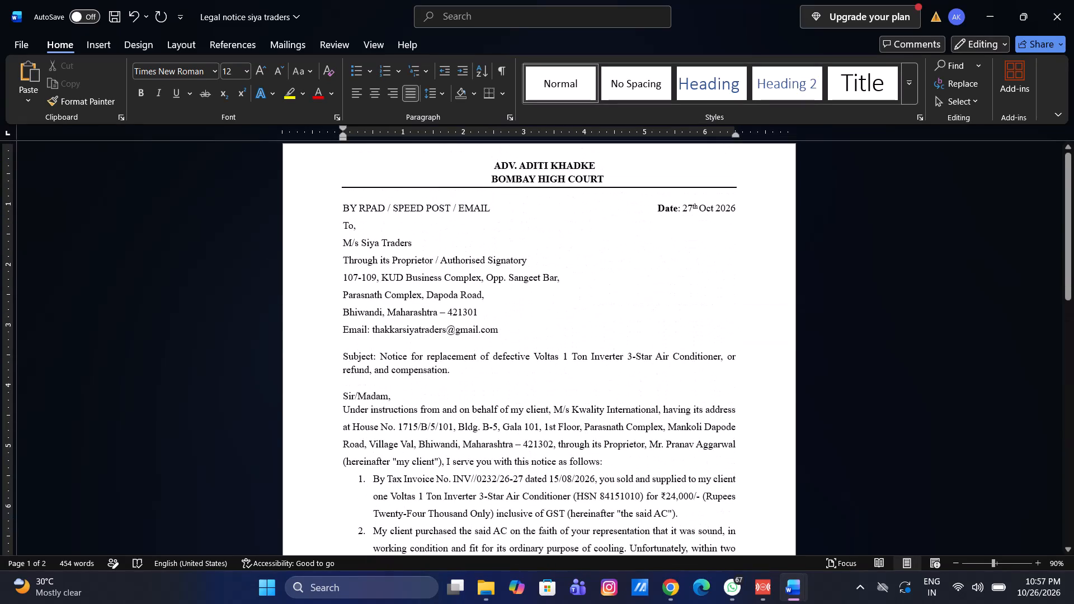
{"action": "scroll", "coordinate": [454, 369], "scroll_direction": "up", "scroll_amount": 2}
Insert three blank lines above "Yours truly," to widen the gap between item 7 and the signature block.
{"action": "scroll", "coordinate": [454, 369], "scroll_direction": "down", "scroll_amount": 2}
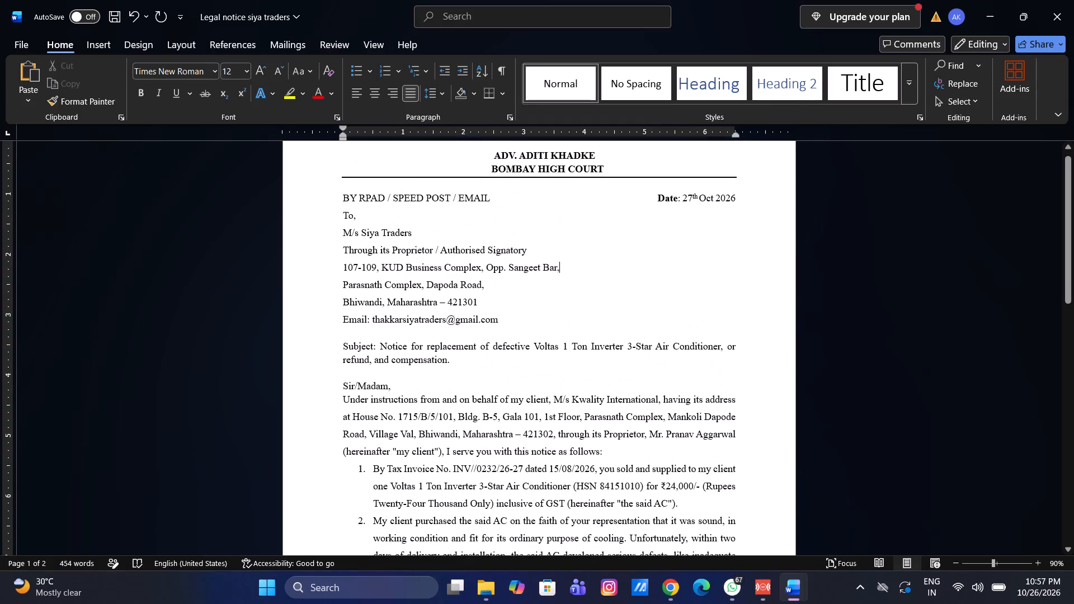
{"action": "scroll", "coordinate": [454, 369], "scroll_direction": "down", "scroll_amount": 1}
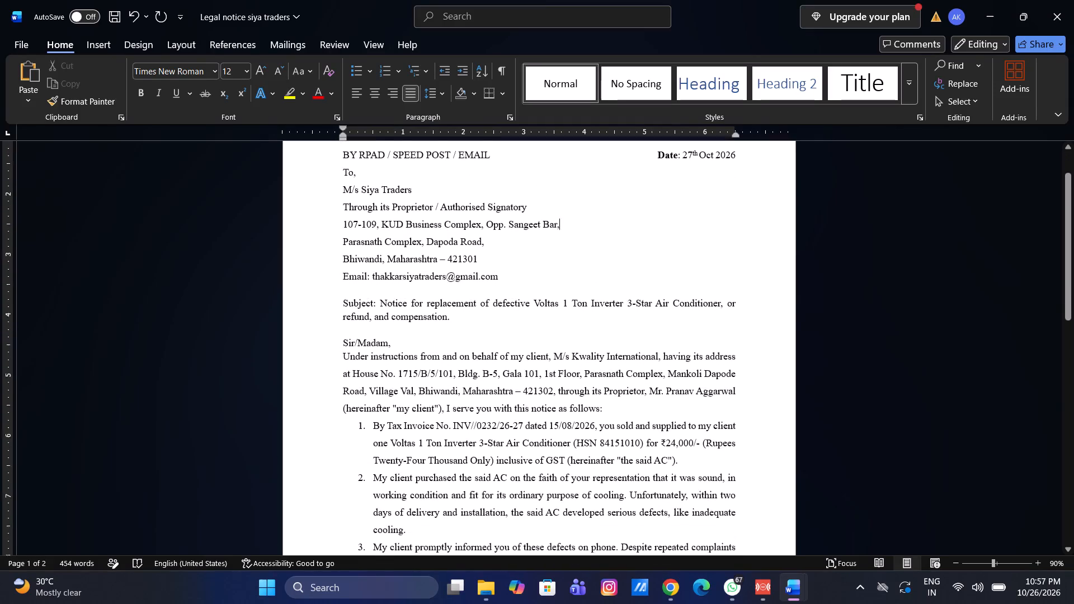
{"action": "scroll", "coordinate": [454, 369], "scroll_direction": "down", "scroll_amount": 3}
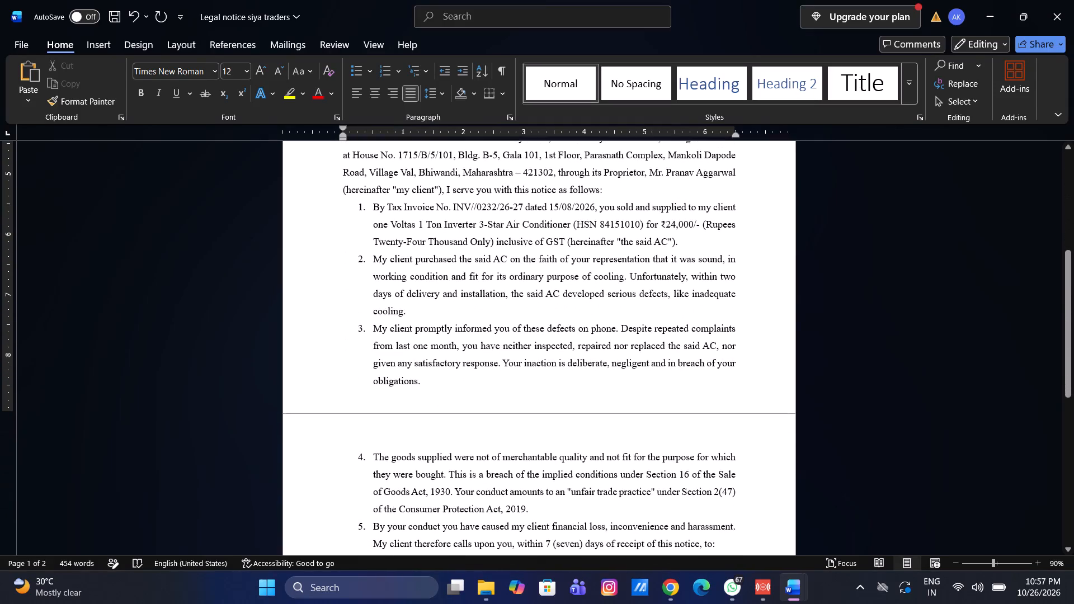
{"action": "scroll", "coordinate": [454, 369], "scroll_direction": "down", "scroll_amount": 1}
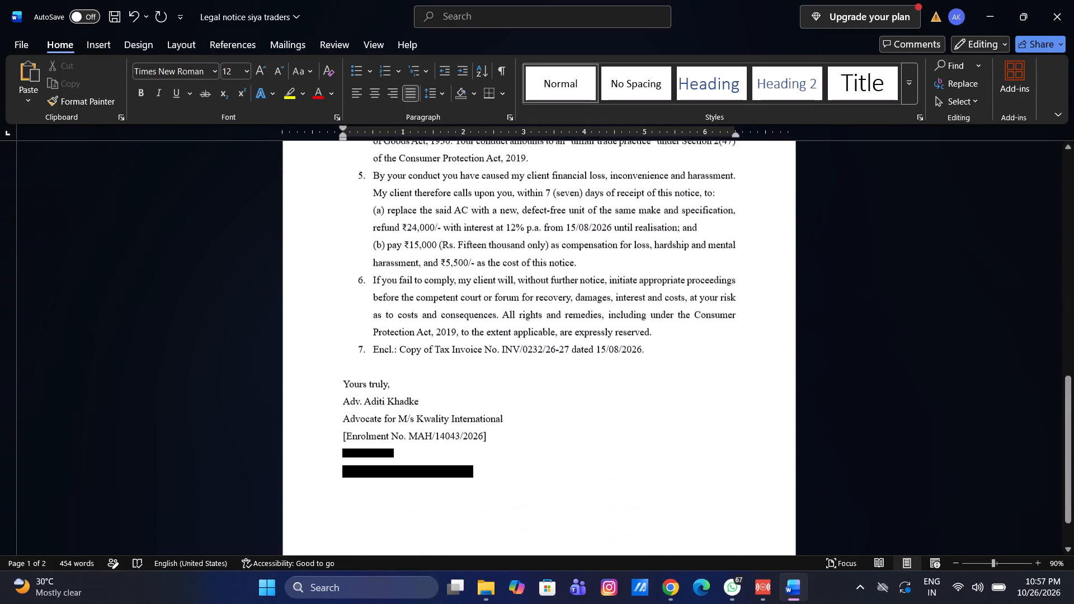
{"action": "scroll", "coordinate": [454, 369], "scroll_direction": "down", "scroll_amount": 1}
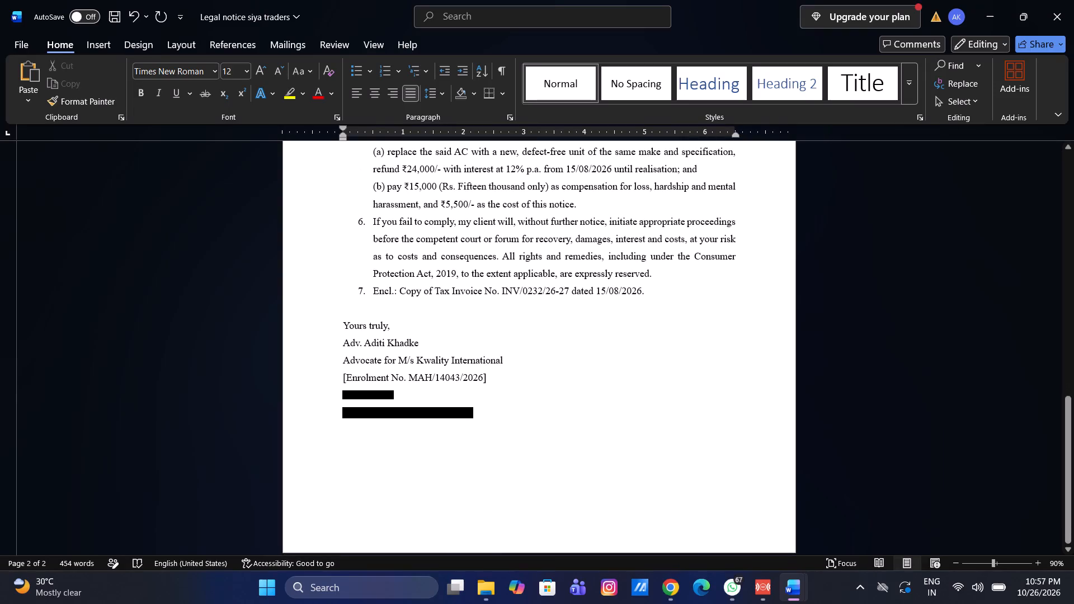
{"action": "left_click", "coordinate": [340, 322]}
{"action": "key", "text": "Return"}
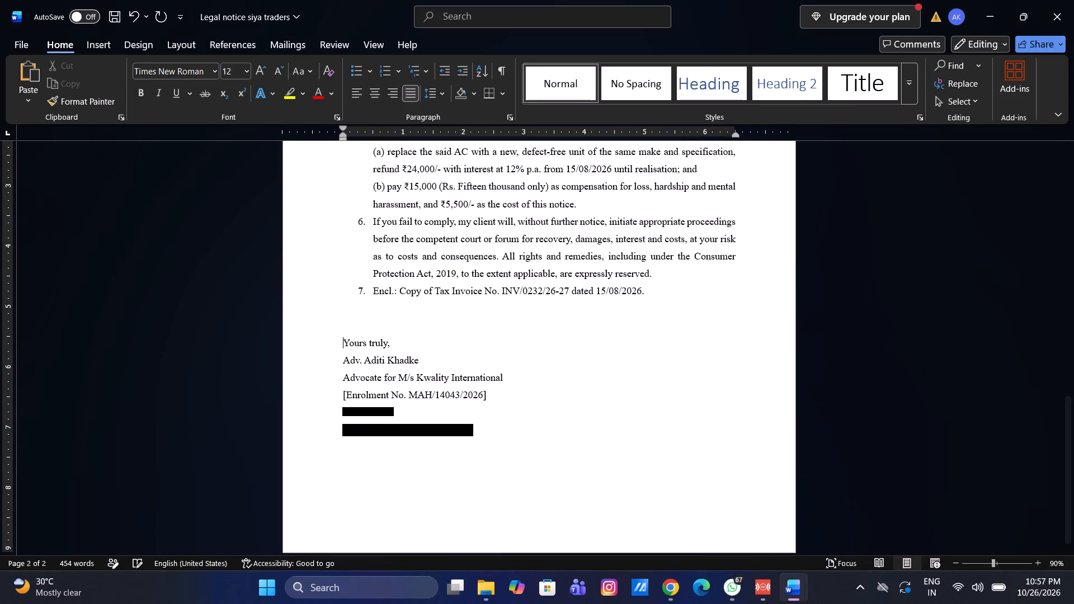
{"action": "key", "text": "Return"}
{"action": "key", "text": "Return"}
Check the spacing across both pages of the notice, including the gap above the signature block.
{"action": "scroll", "coordinate": [340, 322], "scroll_direction": "down", "scroll_amount": 1}
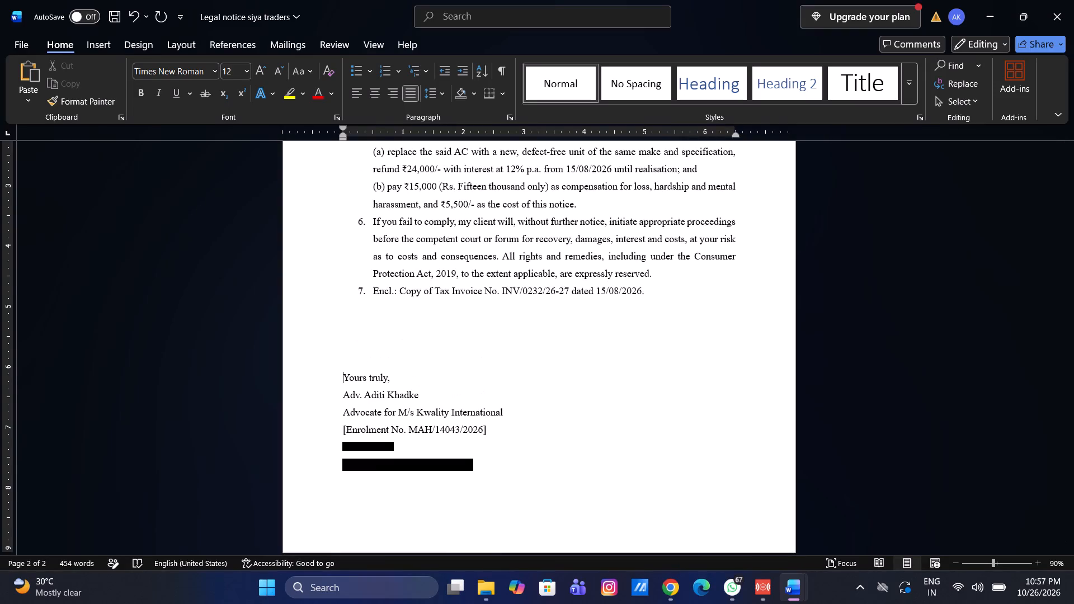
{"action": "scroll", "coordinate": [340, 322], "scroll_direction": "down", "scroll_amount": 1}
{"action": "scroll", "coordinate": [340, 322], "scroll_direction": "up", "scroll_amount": 3}
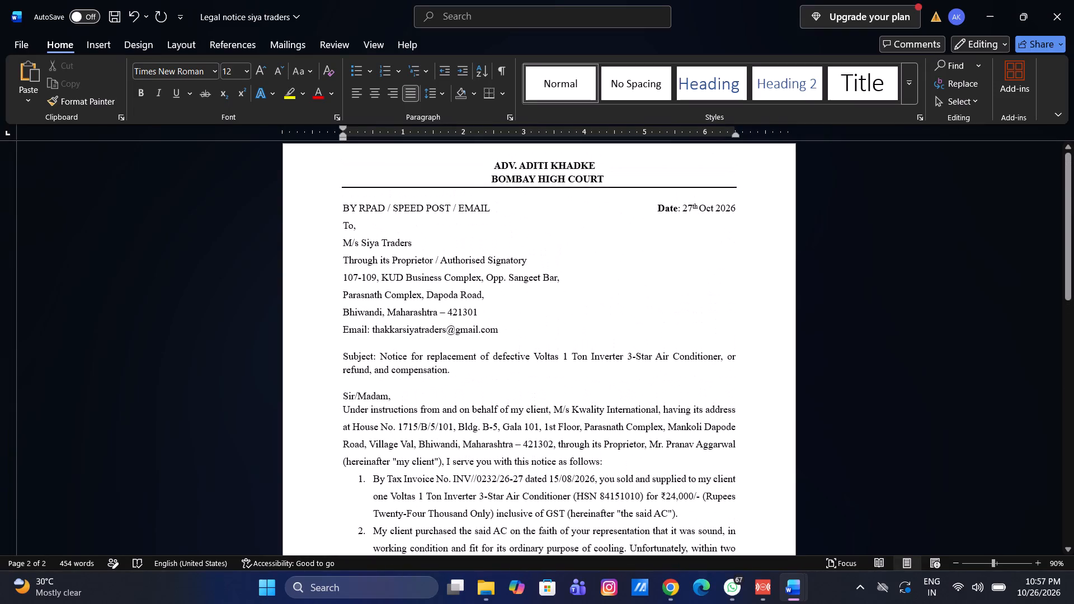
{"action": "scroll", "coordinate": [340, 322], "scroll_direction": "down", "scroll_amount": 1}
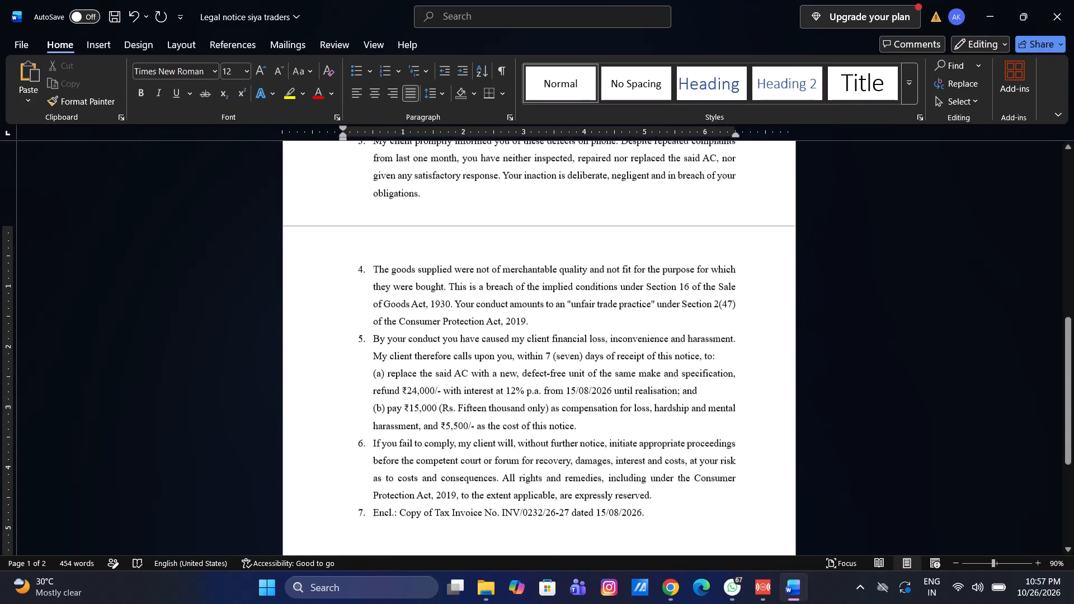
{"action": "scroll", "coordinate": [340, 322], "scroll_direction": "down", "scroll_amount": 2}
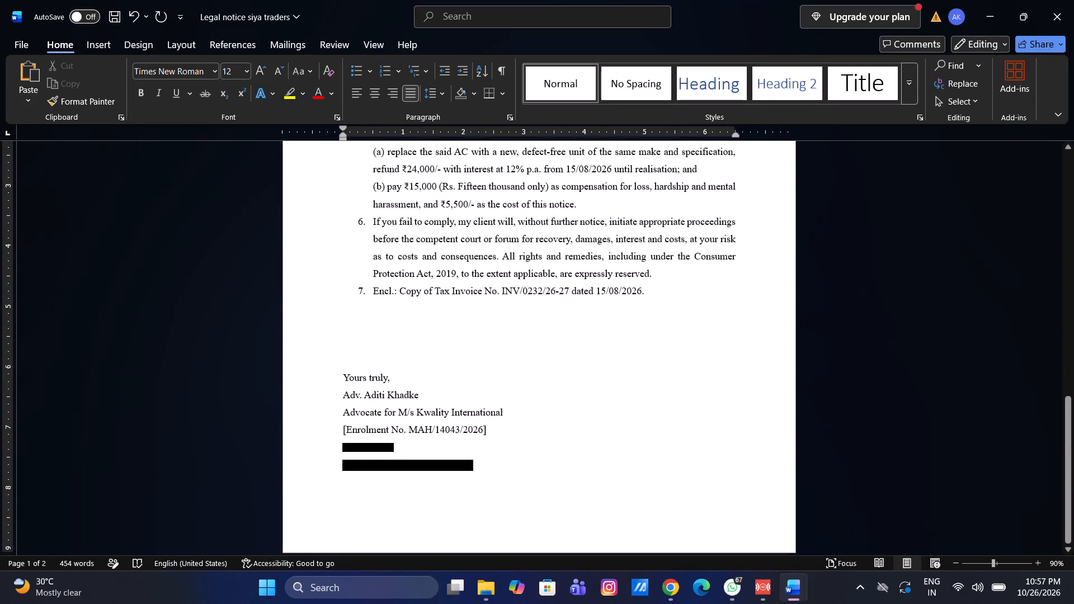
{"action": "scroll", "coordinate": [340, 322], "scroll_direction": "down", "scroll_amount": 1}
Insert four blank lines above "To," beneath the BY RPAD / SPEED POST / EMAIL line on the first page.
{"action": "scroll", "coordinate": [340, 322], "scroll_direction": "up", "scroll_amount": 7}
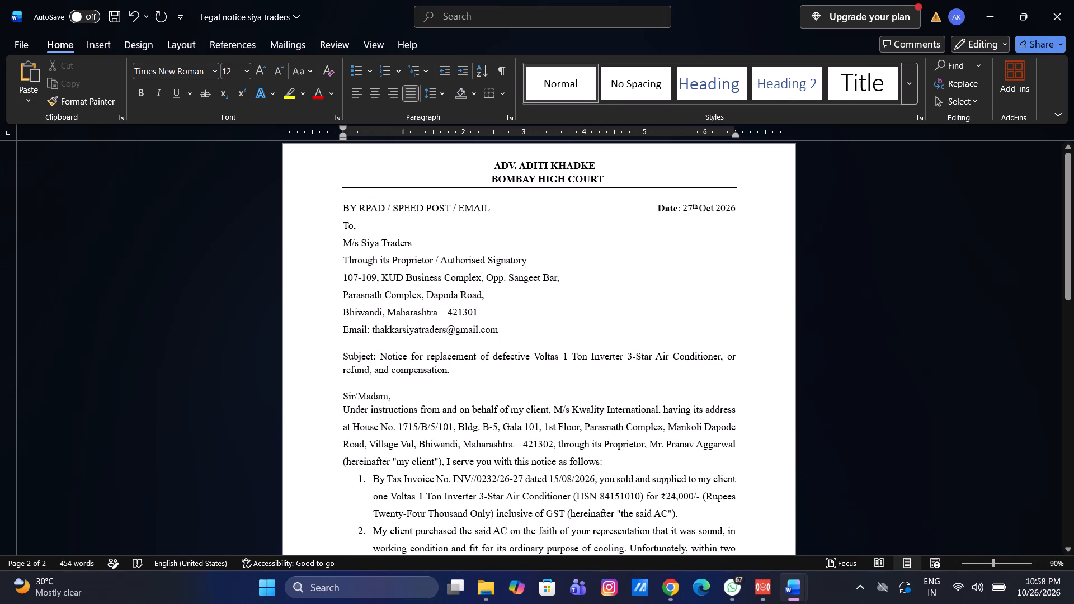
{"action": "left_click", "coordinate": [344, 223]}
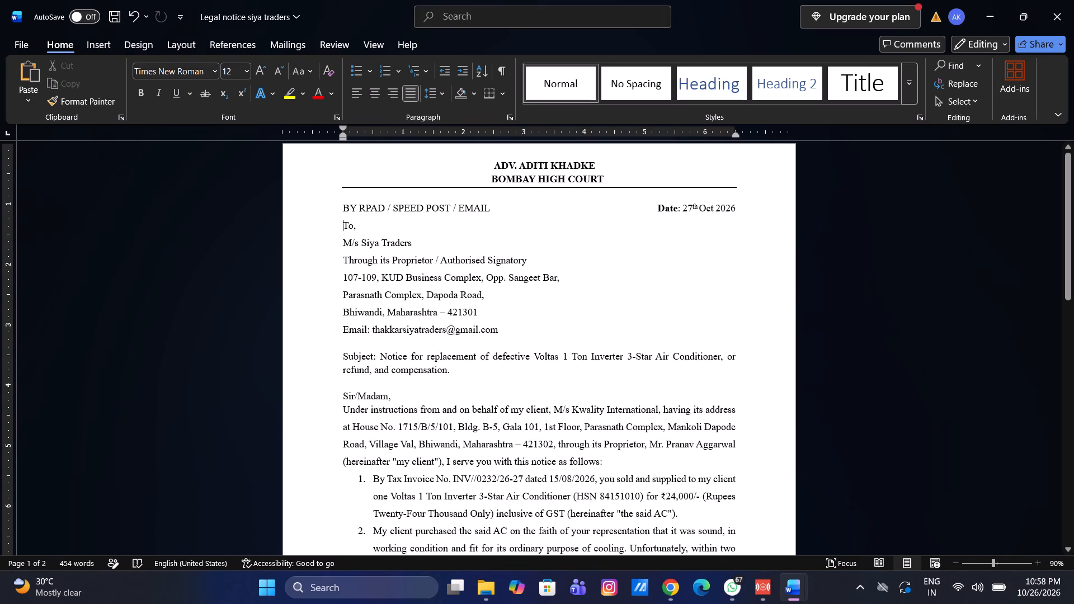
{"action": "key", "text": "Return"}
{"action": "key", "text": "Return"}
{"action": "key", "text": "Return"}
{"action": "key", "text": "Return"}
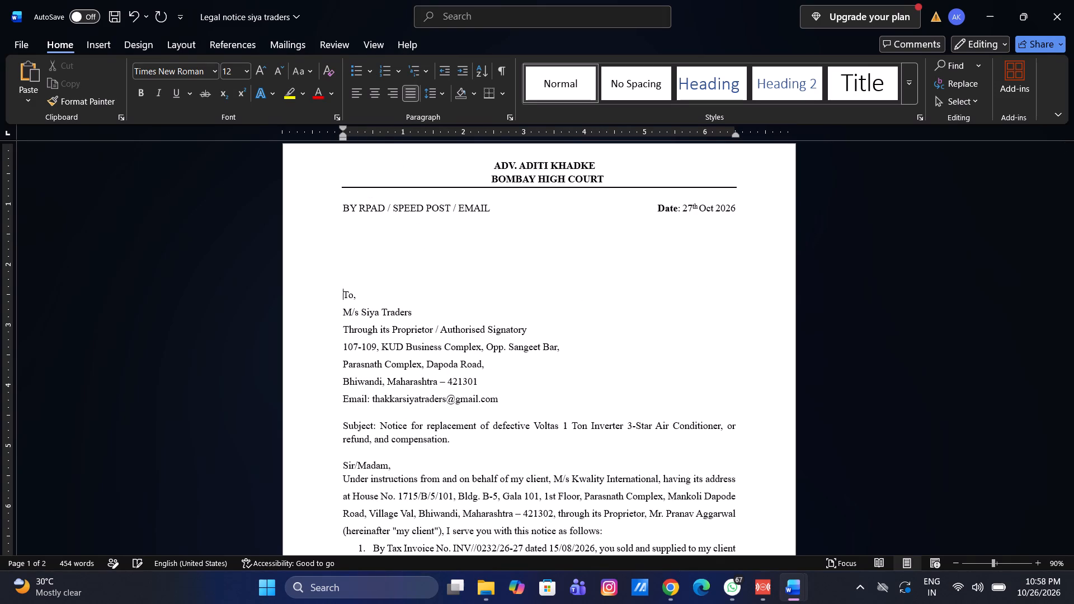
Enter the heading NOTICE on the third blank line above "To,".
{"action": "left_click", "coordinate": [484, 269]}
{"action": "type", "text": "OTICE"}
Select the whole NOTICE heading above the addressee block for formatting.
{"action": "left_click_drag", "start_coordinate": [340, 261], "coordinate": [374, 261]}
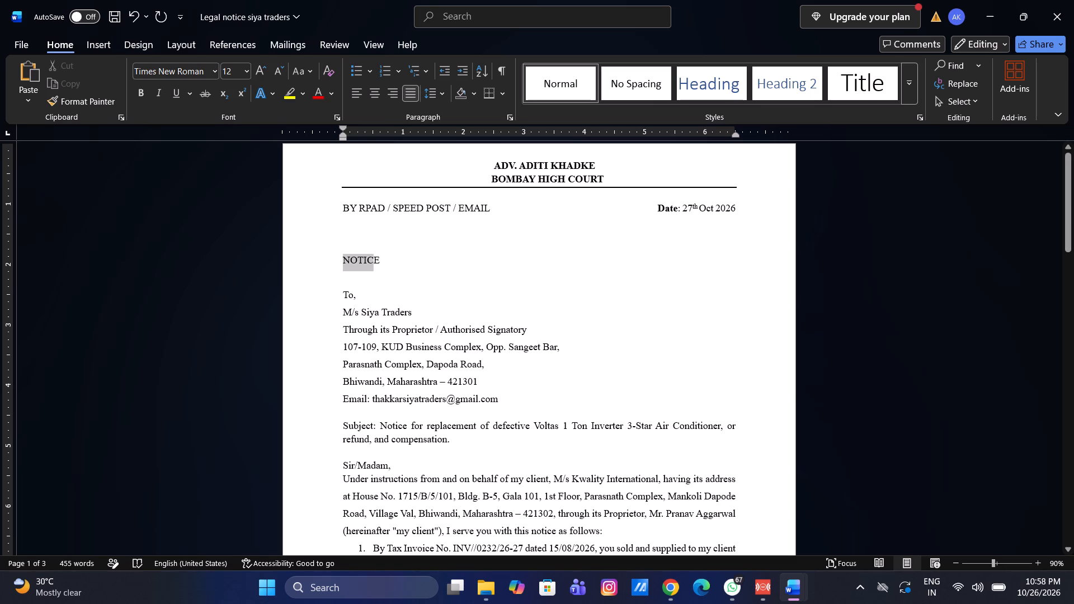
{"action": "left_click_drag", "start_coordinate": [374, 261], "coordinate": [380, 259]}
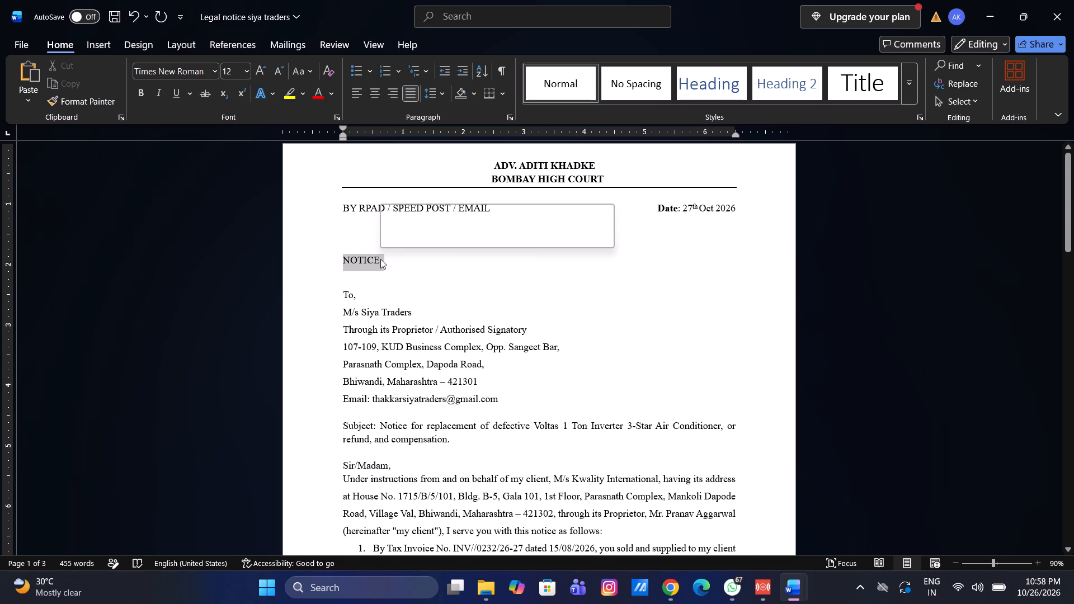
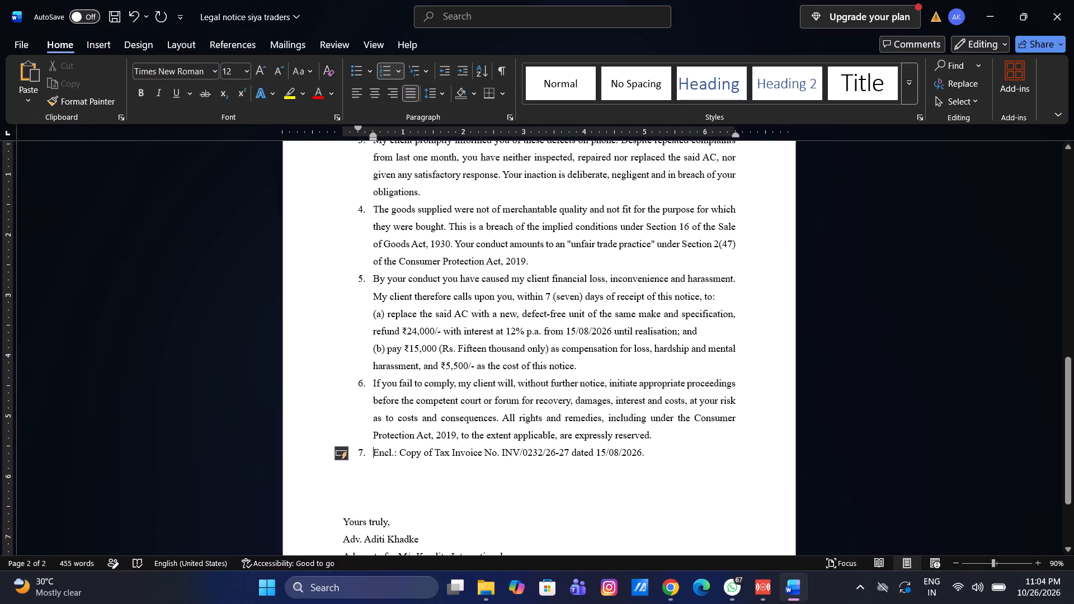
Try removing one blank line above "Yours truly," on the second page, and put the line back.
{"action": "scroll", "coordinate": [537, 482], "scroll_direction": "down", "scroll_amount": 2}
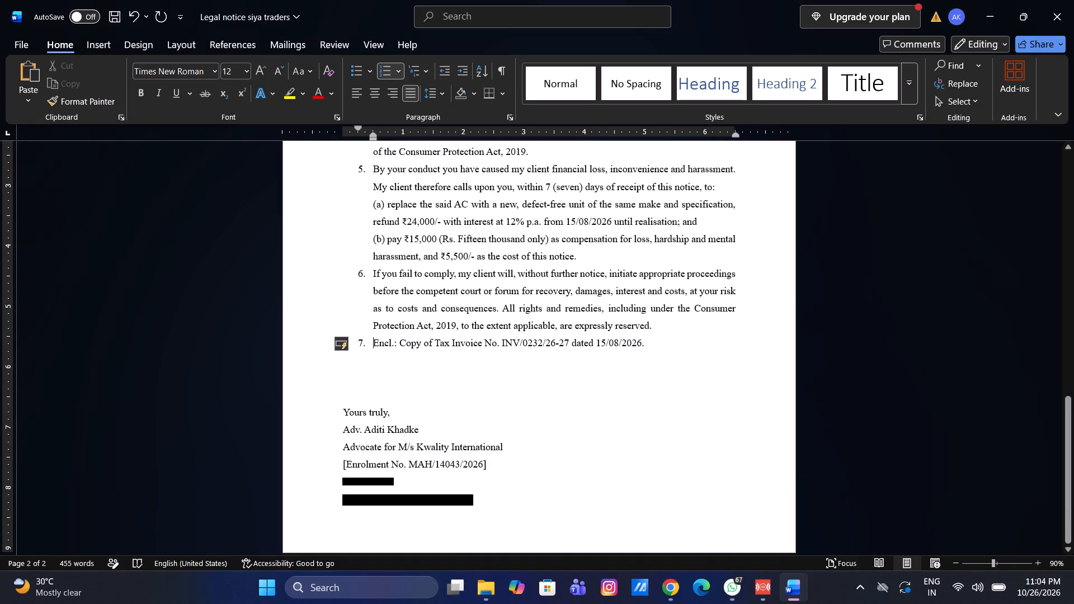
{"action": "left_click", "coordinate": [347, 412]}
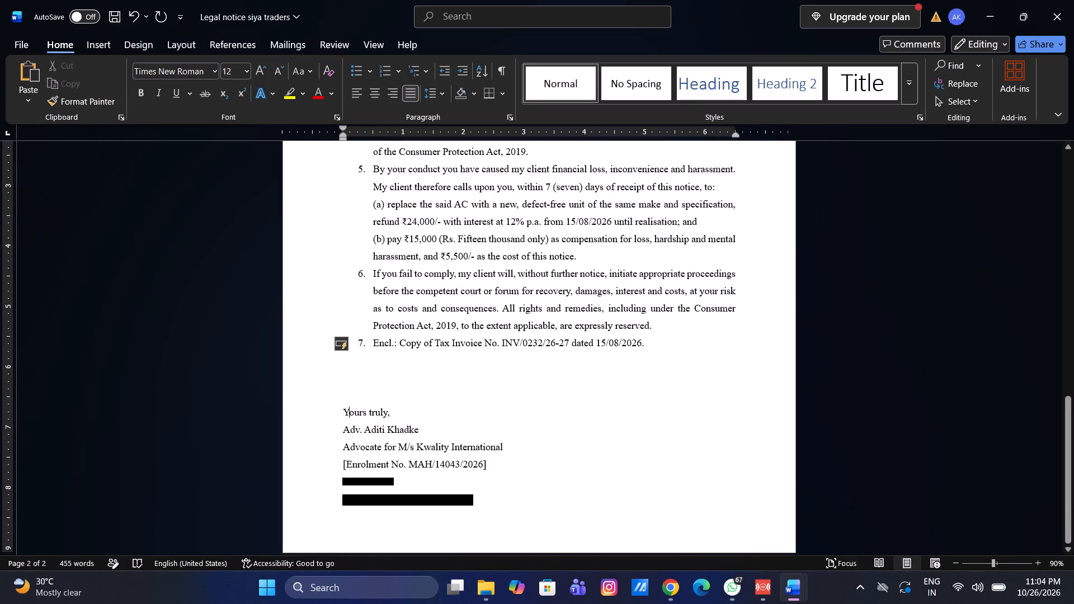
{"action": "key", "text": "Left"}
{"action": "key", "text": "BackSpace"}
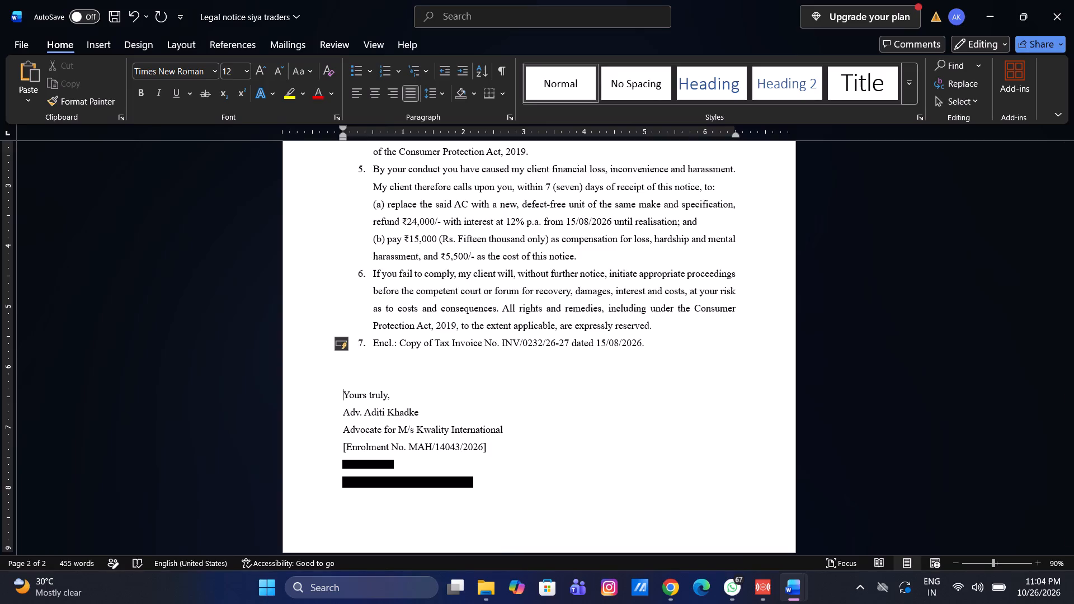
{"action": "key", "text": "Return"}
Return to the start of the notice and begin saving it with Save As.
{"action": "scroll", "coordinate": [347, 412], "scroll_direction": "up", "scroll_amount": 2}
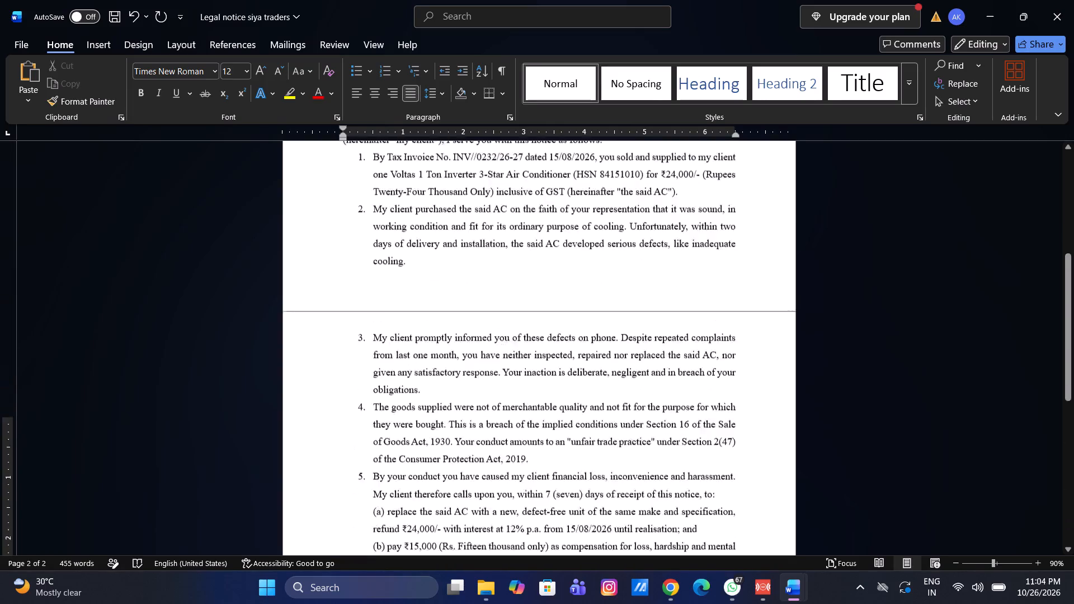
{"action": "scroll", "coordinate": [347, 412], "scroll_direction": "up", "scroll_amount": 2}
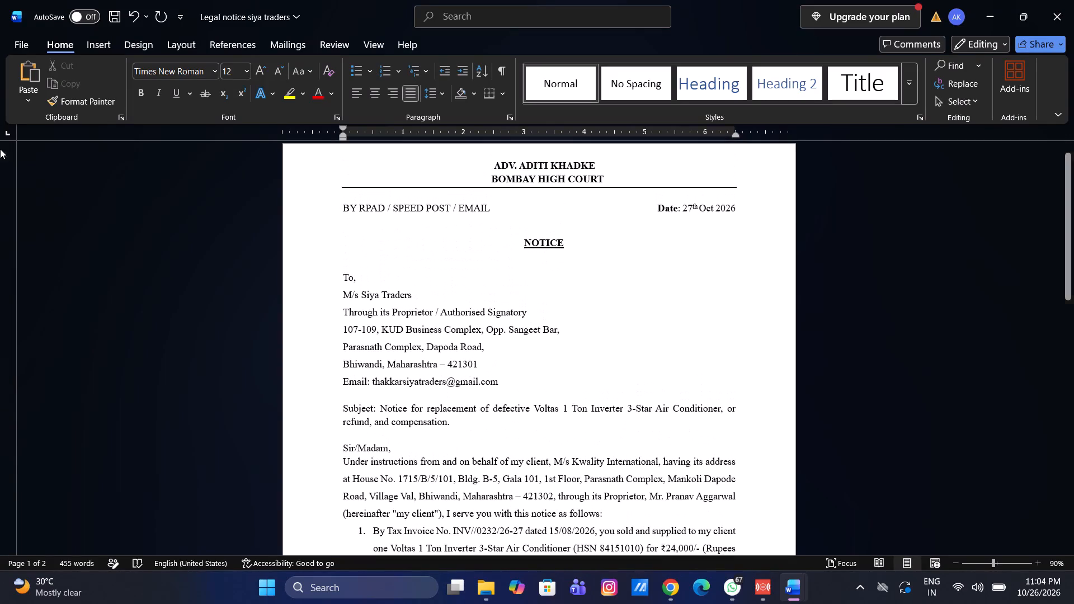
{"action": "left_click", "coordinate": [14, 37]}
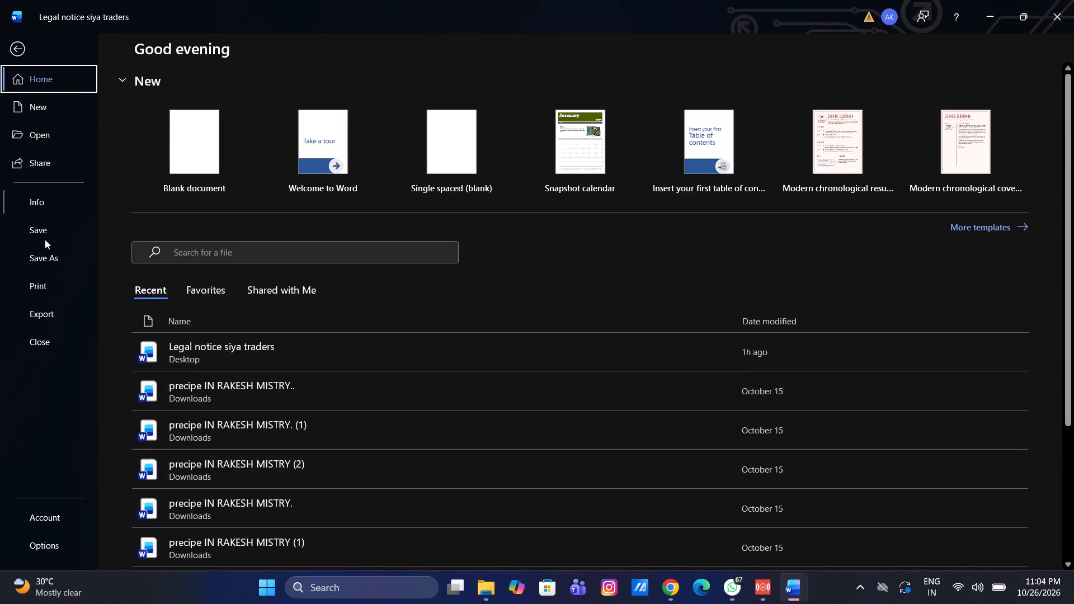
{"action": "left_click", "coordinate": [48, 257]}
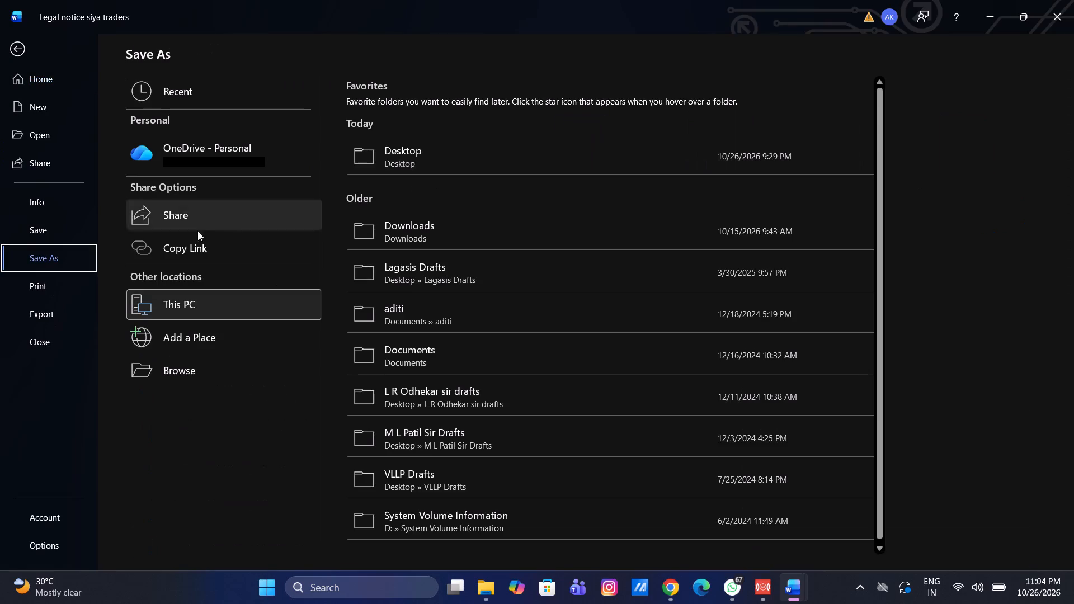
Choose the Desktop folder for the saved copy and append a period to the file name "Legal notice siya traders".
{"action": "left_click", "coordinate": [417, 161]}
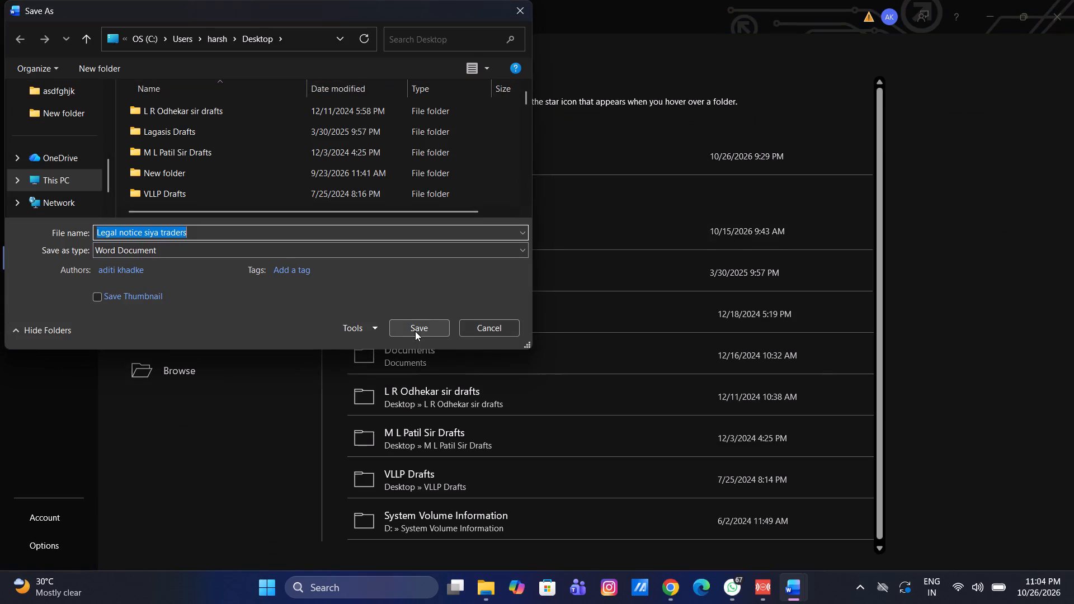
{"action": "left_click", "coordinate": [270, 241]}
{"action": "left_click", "coordinate": [262, 230]}
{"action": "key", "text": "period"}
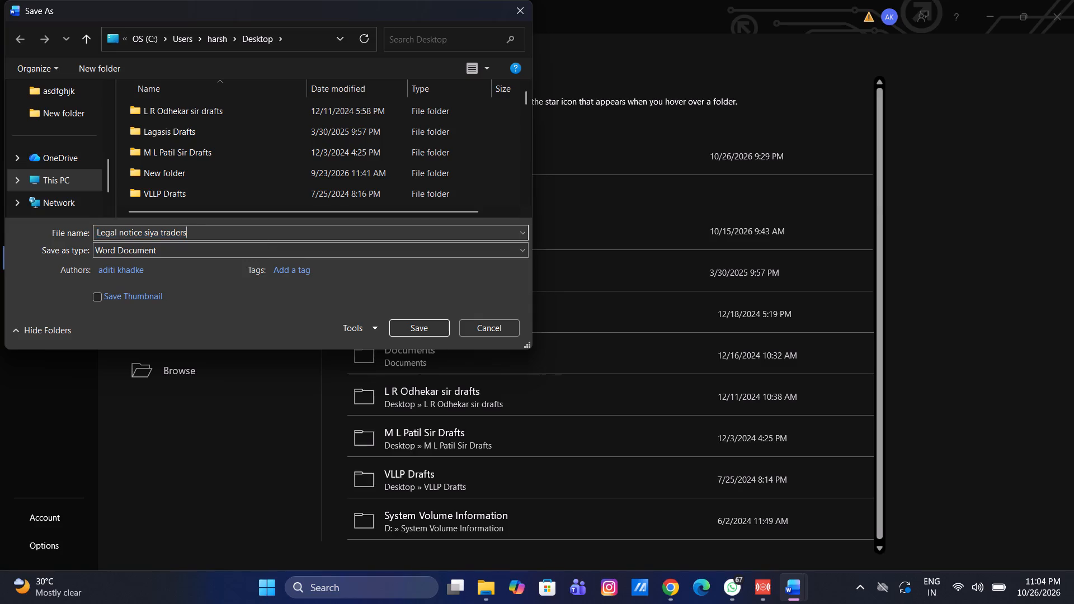
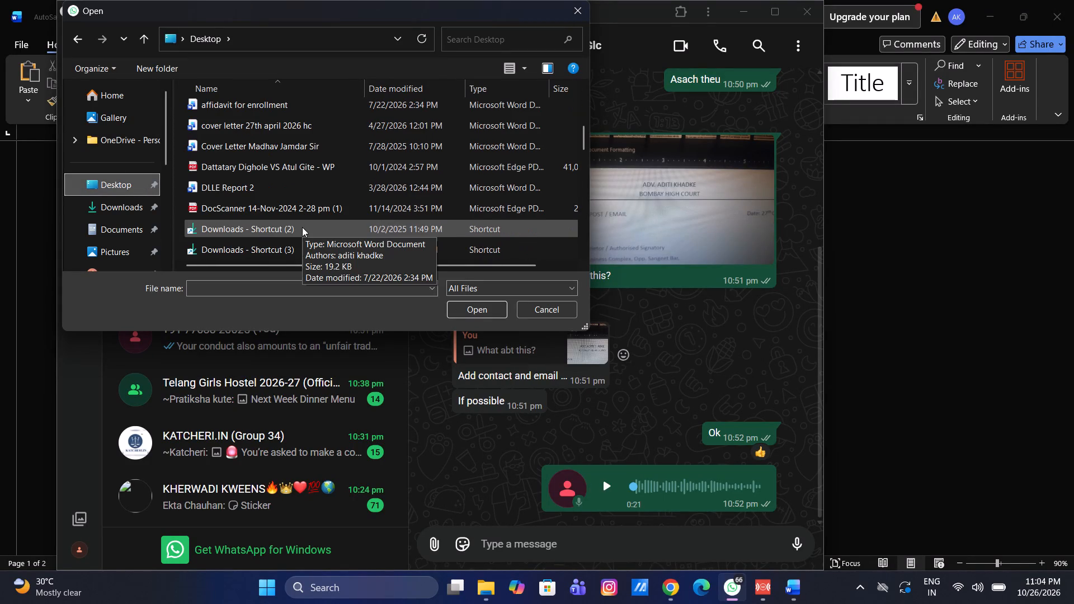
Locate the Siya Traders legal notice among the Desktop files for attaching to the open WhatsApp chat.
{"action": "scroll", "coordinate": [302, 227], "scroll_direction": "down", "scroll_amount": 1}
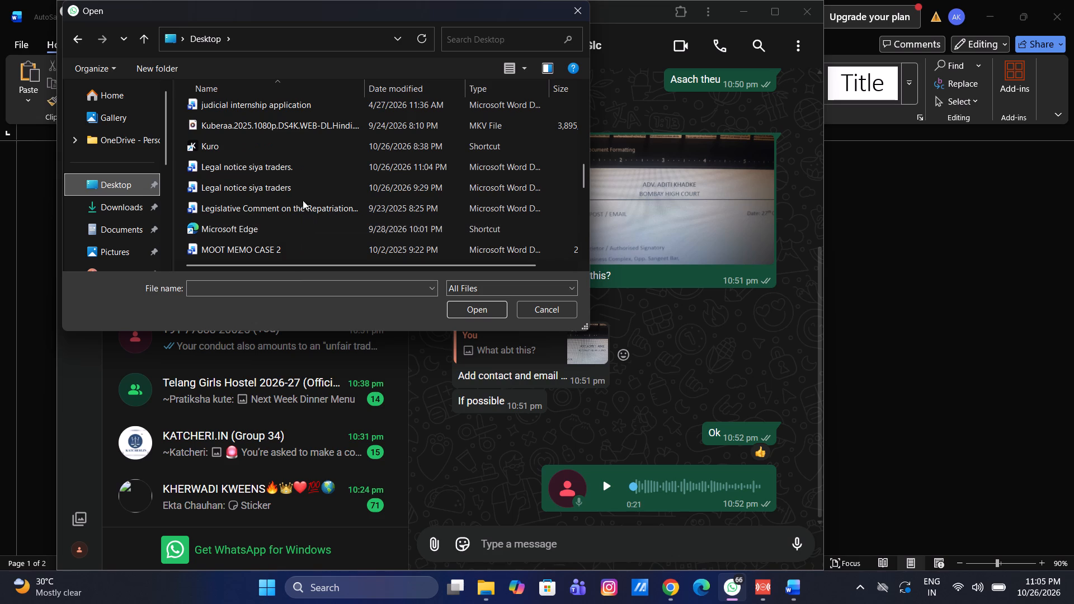
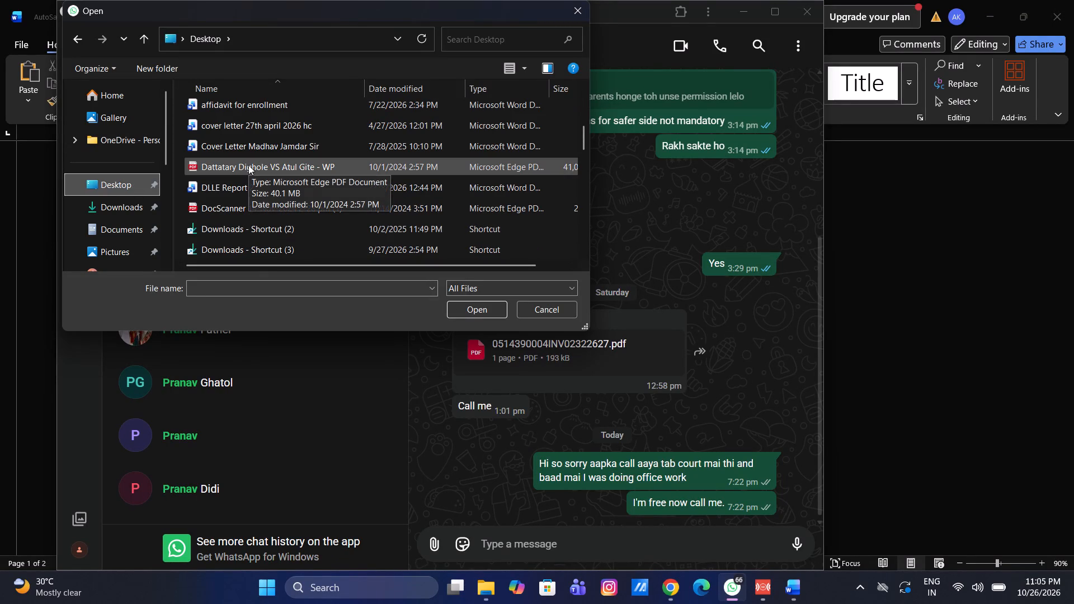
Look through the Desktop files for the Siya Traders legal notice to attach to the WhatsApp chat.
{"action": "scroll", "coordinate": [258, 143], "scroll_direction": "left", "scroll_amount": 1}
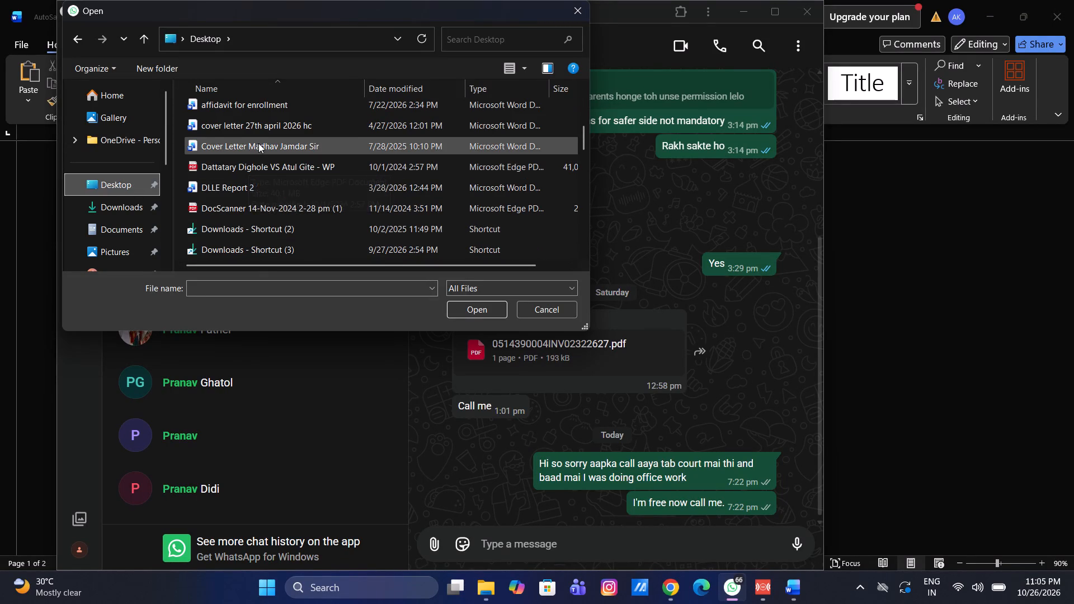
{"action": "scroll", "coordinate": [258, 143], "scroll_direction": "left", "scroll_amount": 2}
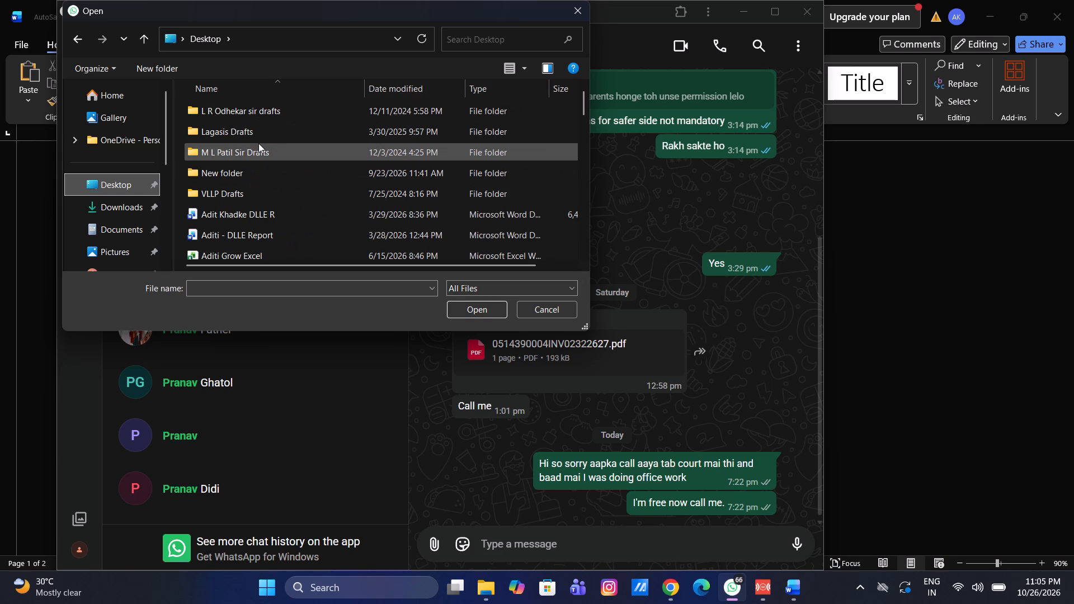
{"action": "scroll", "coordinate": [258, 143], "scroll_direction": "left", "scroll_amount": 1}
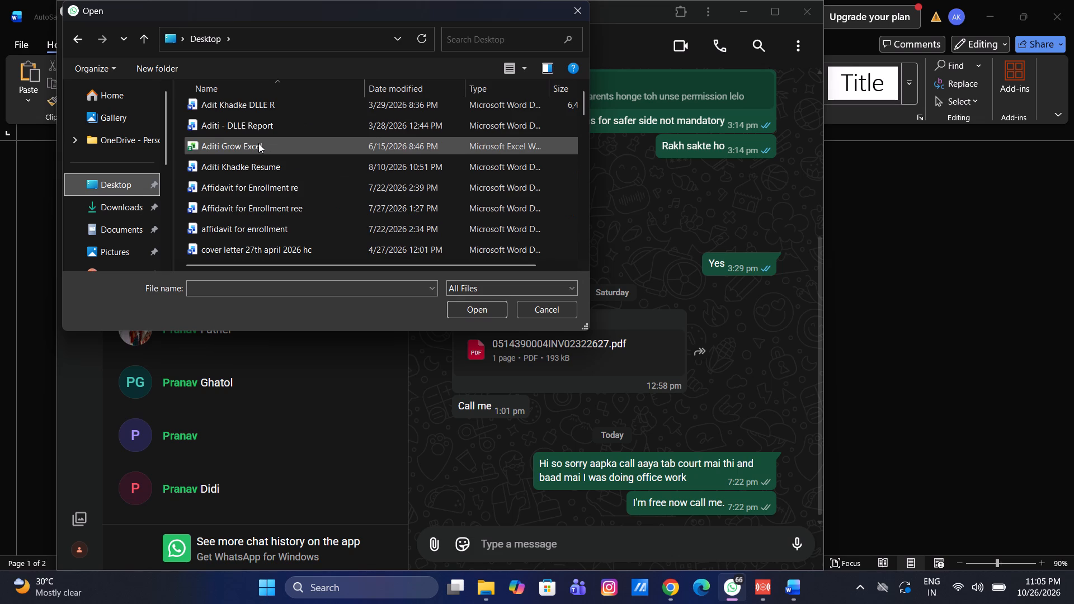
{"action": "scroll", "coordinate": [258, 143], "scroll_direction": "left", "scroll_amount": 1}
{"action": "scroll", "coordinate": [257, 141], "scroll_direction": "up", "scroll_amount": 3}
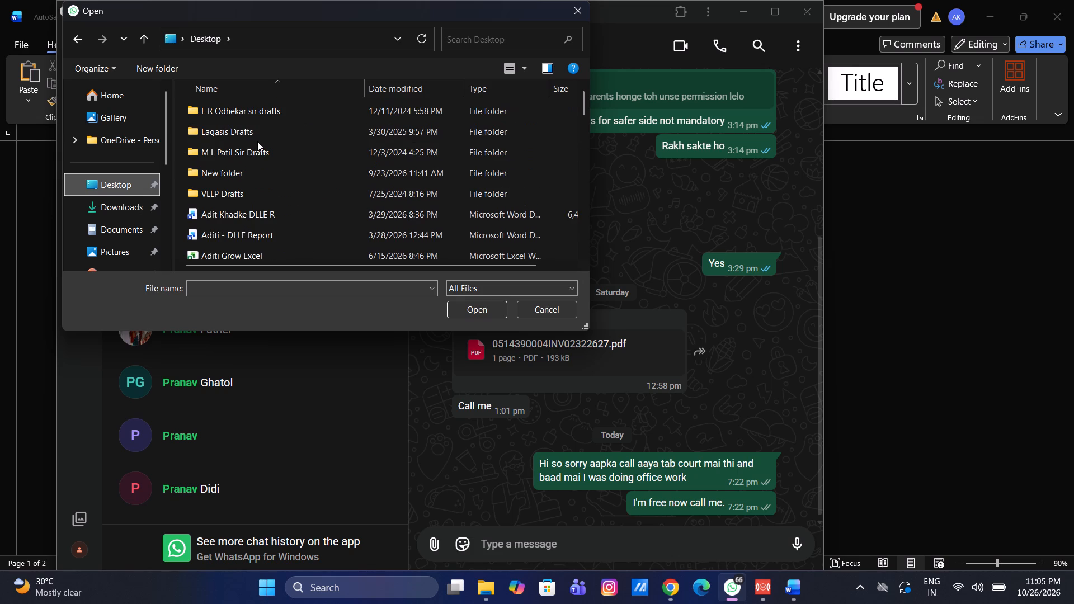
{"action": "scroll", "coordinate": [257, 141], "scroll_direction": "down", "scroll_amount": 3}
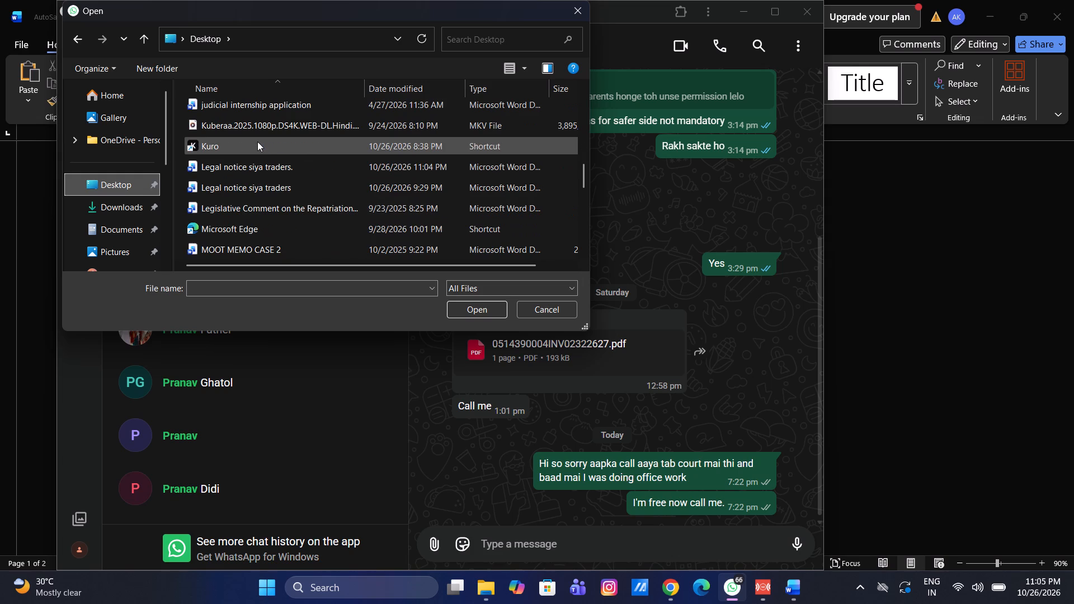
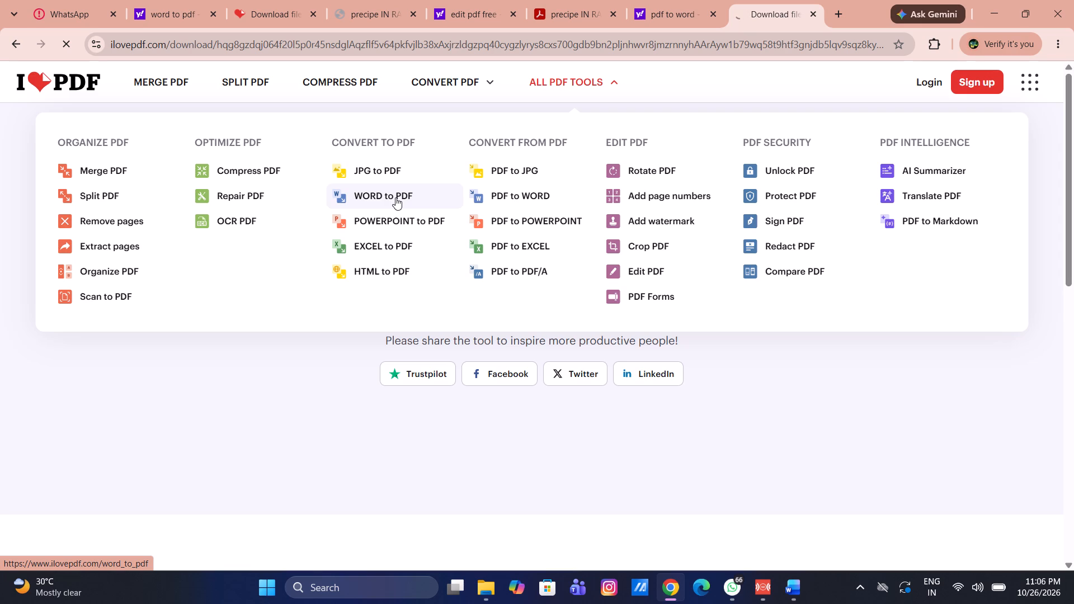
Open iLovePDF's WORD to PDF converter and bring up the file selection dialog for choosing a Word document.
{"action": "left_click", "coordinate": [386, 196]}
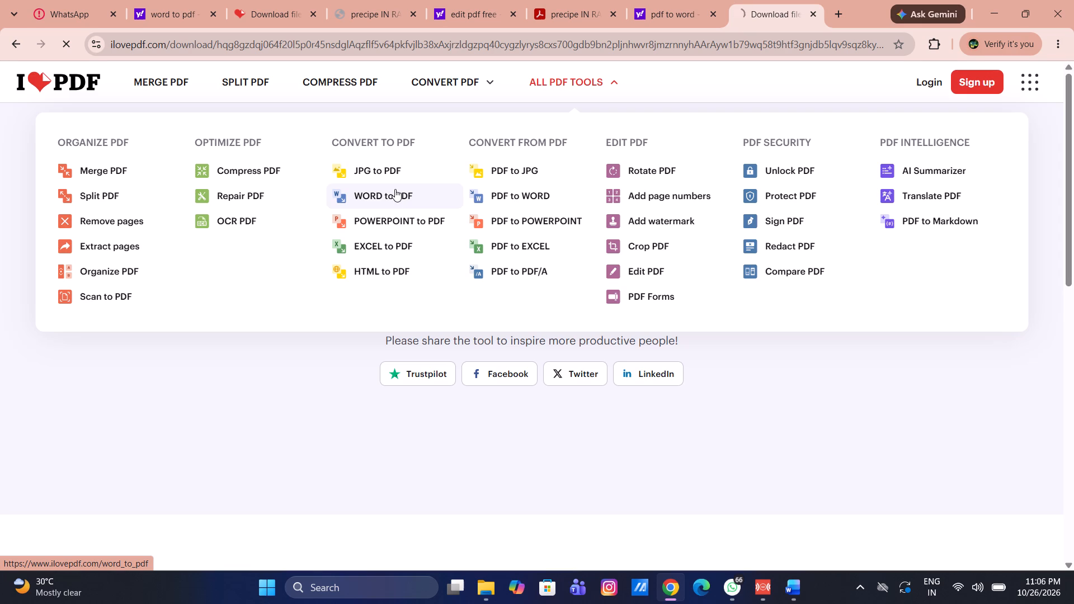
{"action": "double_click", "coordinate": [395, 187]}
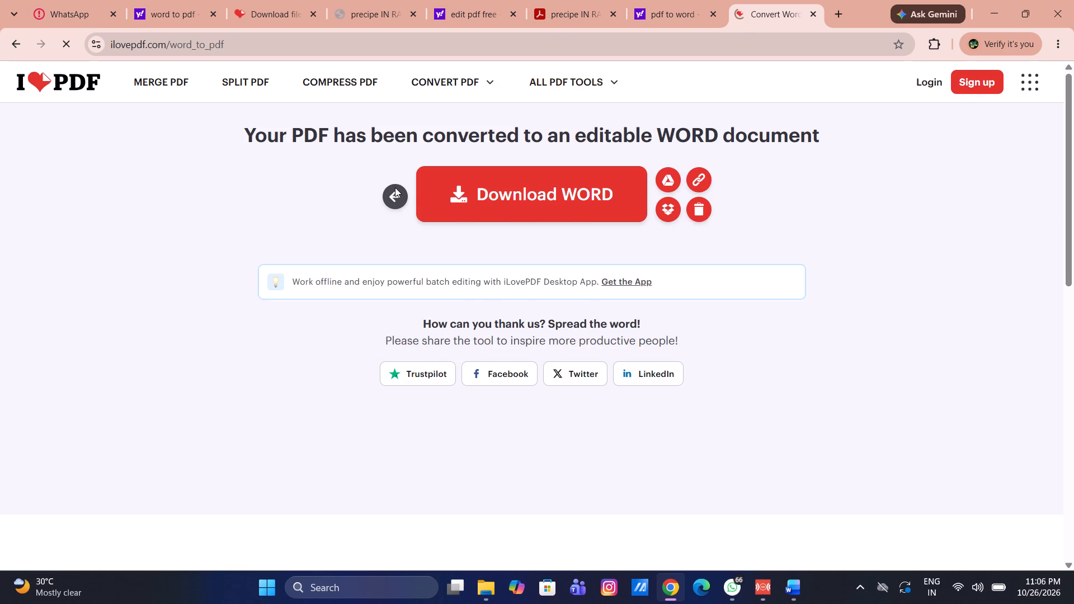
{"action": "left_click", "coordinate": [349, 196]}
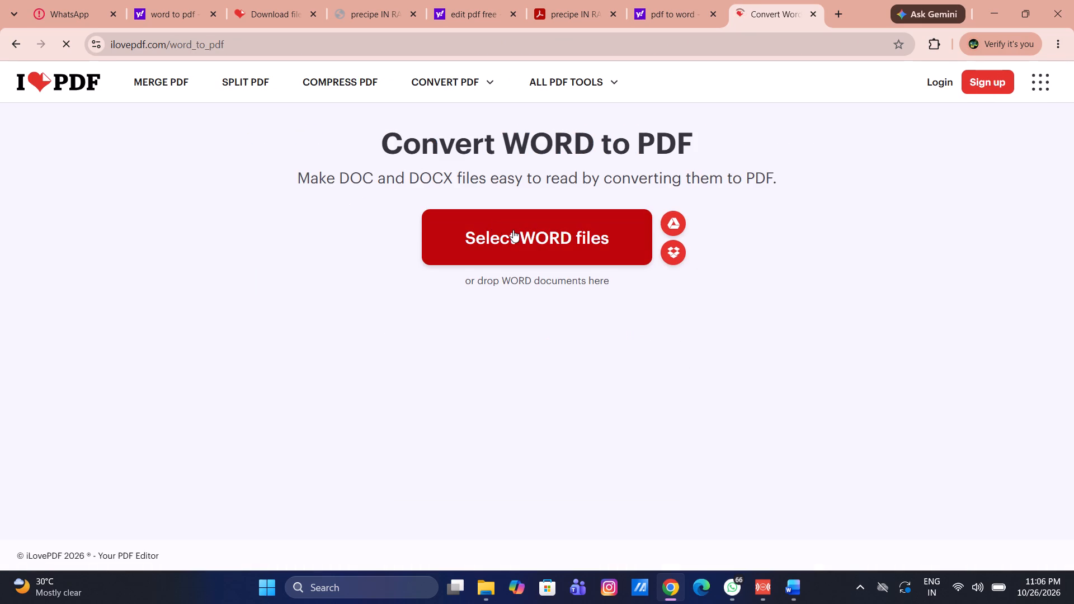
{"action": "left_click", "coordinate": [513, 230]}
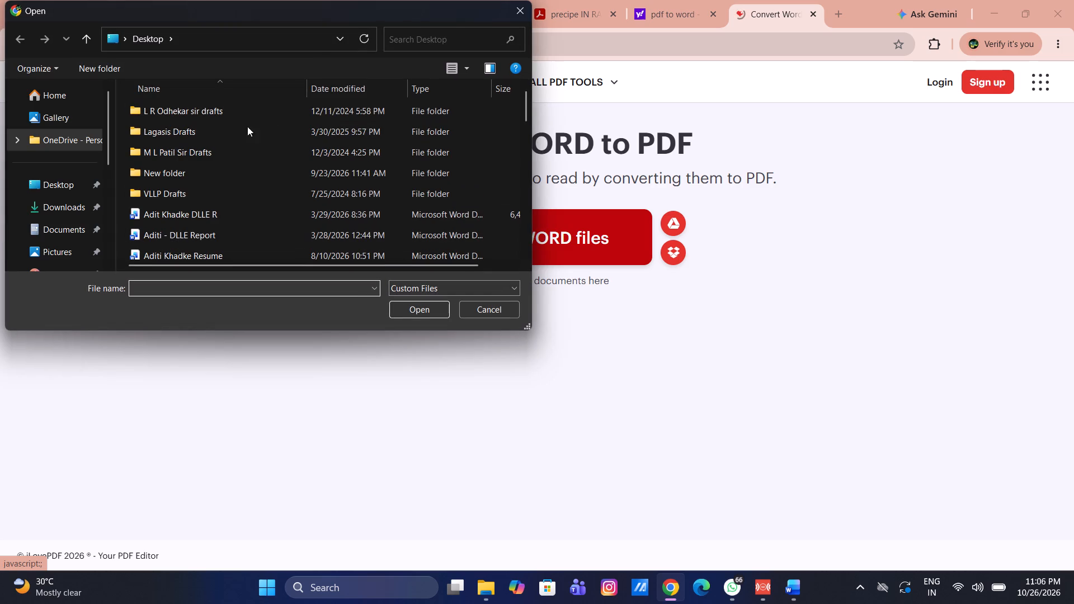
Look through the Desktop folder's files for the Siya Traders legal notice document to upload for PDF conversion.
{"action": "scroll", "coordinate": [239, 251], "scroll_direction": "down", "scroll_amount": 2}
{"action": "scroll", "coordinate": [239, 251], "scroll_direction": "up", "scroll_amount": 1}
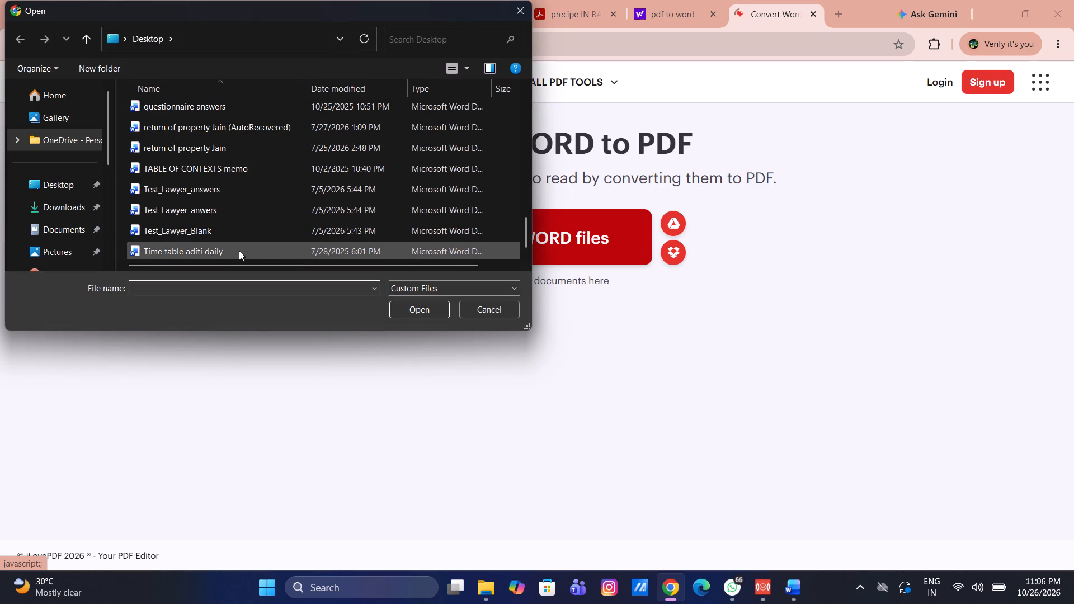
{"action": "scroll", "coordinate": [239, 251], "scroll_direction": "up", "scroll_amount": 1}
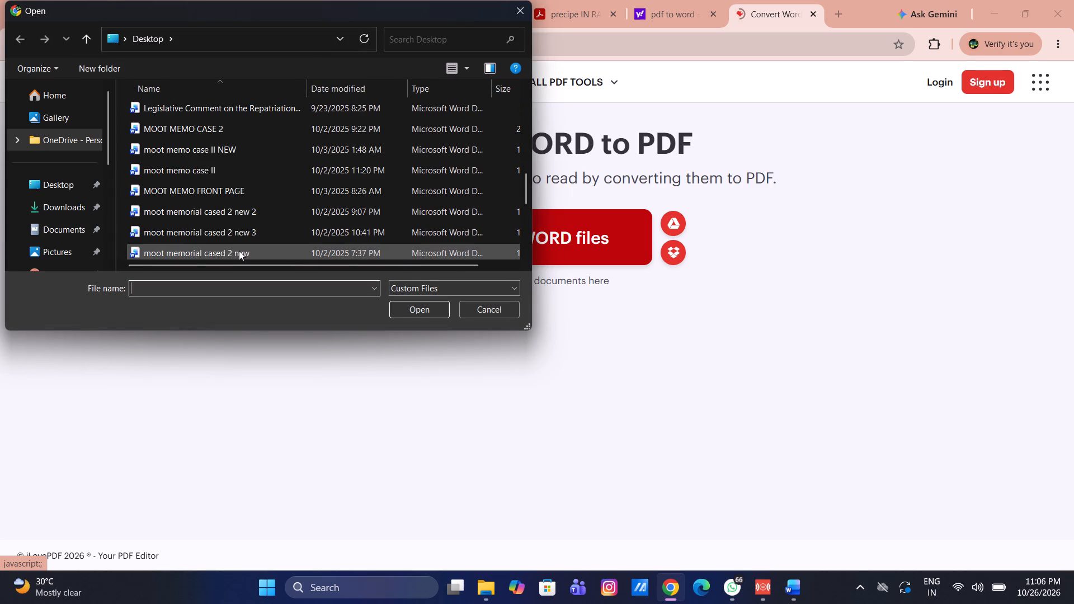
{"action": "scroll", "coordinate": [239, 251], "scroll_direction": "up", "scroll_amount": 1}
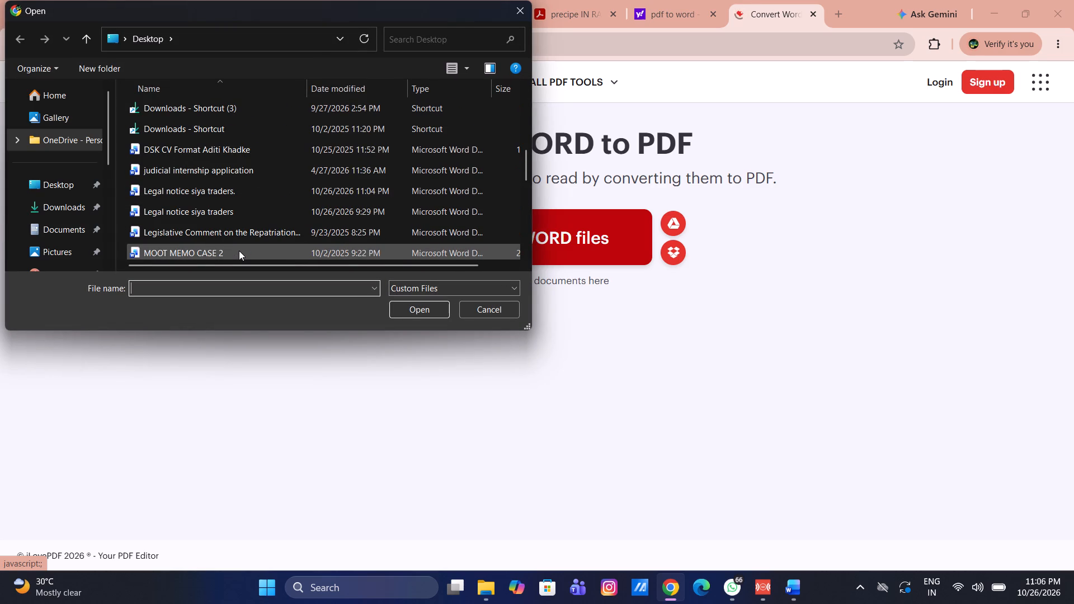
{"action": "scroll", "coordinate": [239, 251], "scroll_direction": "up", "scroll_amount": 1}
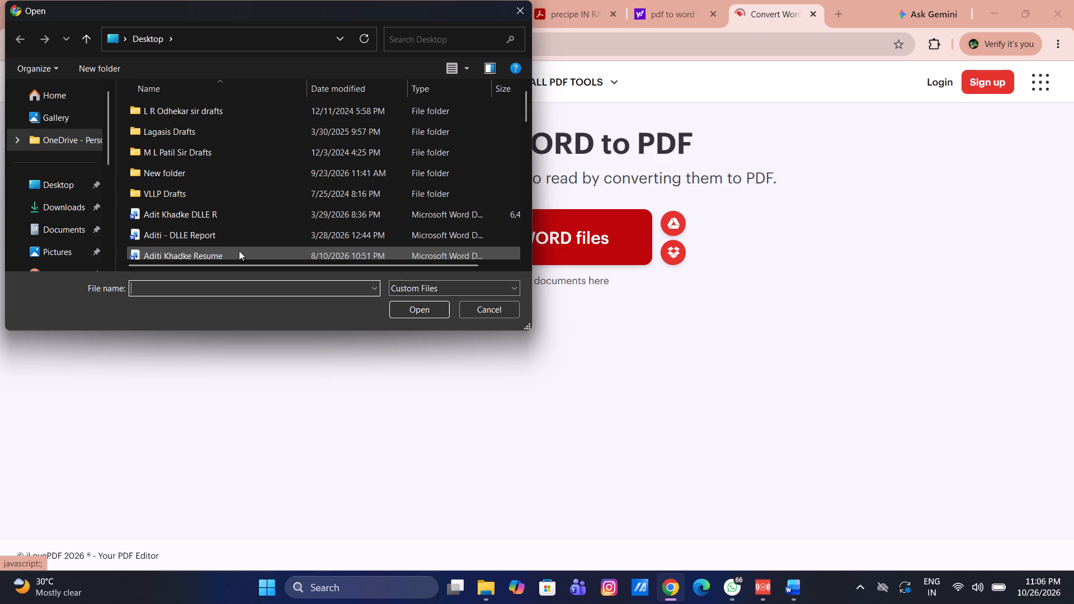
{"action": "scroll", "coordinate": [239, 251], "scroll_direction": "up", "scroll_amount": 4}
{"action": "scroll", "coordinate": [239, 251], "scroll_direction": "down", "scroll_amount": 2}
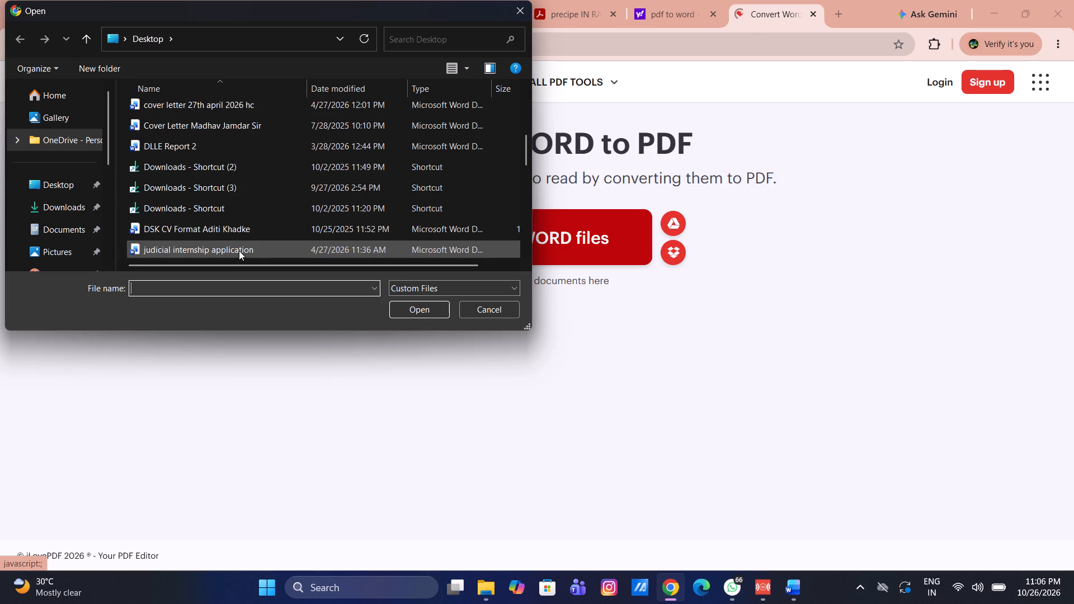
{"action": "scroll", "coordinate": [239, 251], "scroll_direction": "down", "scroll_amount": 2}
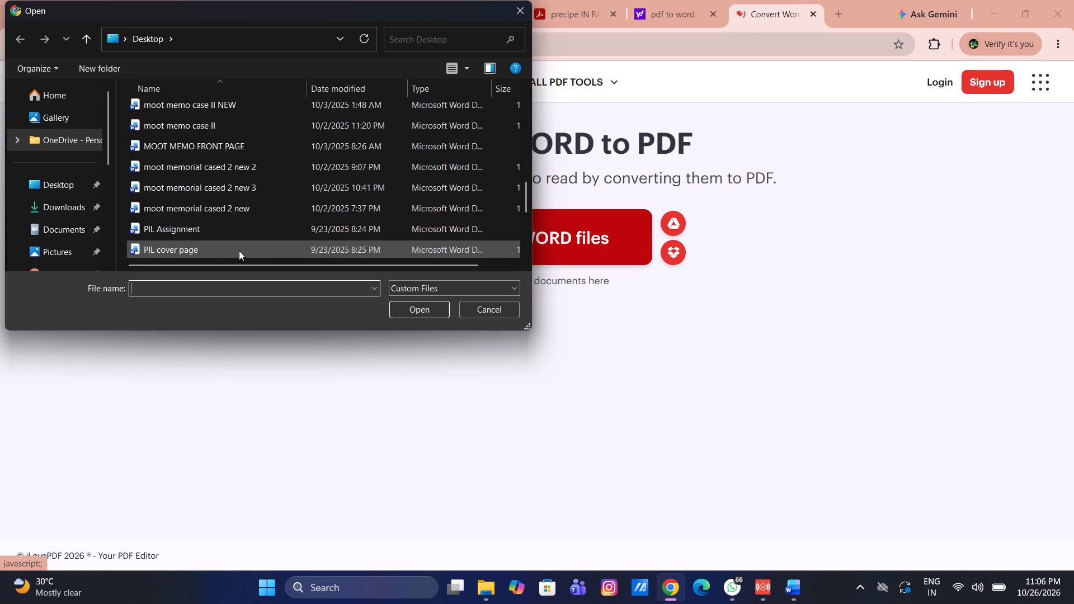
{"action": "scroll", "coordinate": [239, 251], "scroll_direction": "down", "scroll_amount": 2}
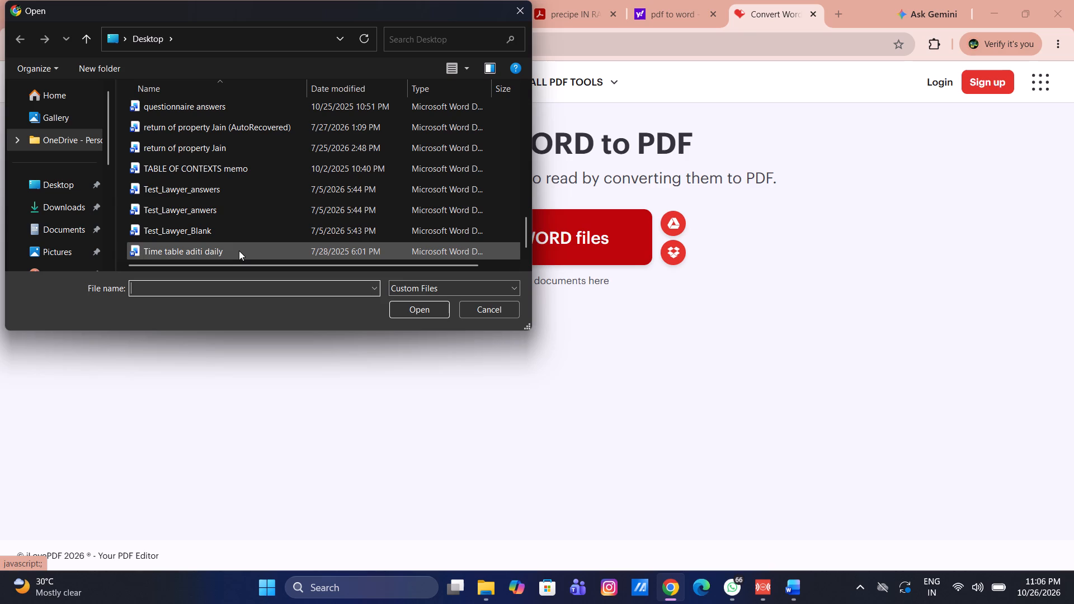
{"action": "scroll", "coordinate": [239, 251], "scroll_direction": "down", "scroll_amount": 4}
{"action": "scroll", "coordinate": [239, 251], "scroll_direction": "up", "scroll_amount": 2}
{"action": "scroll", "coordinate": [265, 171], "scroll_direction": "up", "scroll_amount": 5}
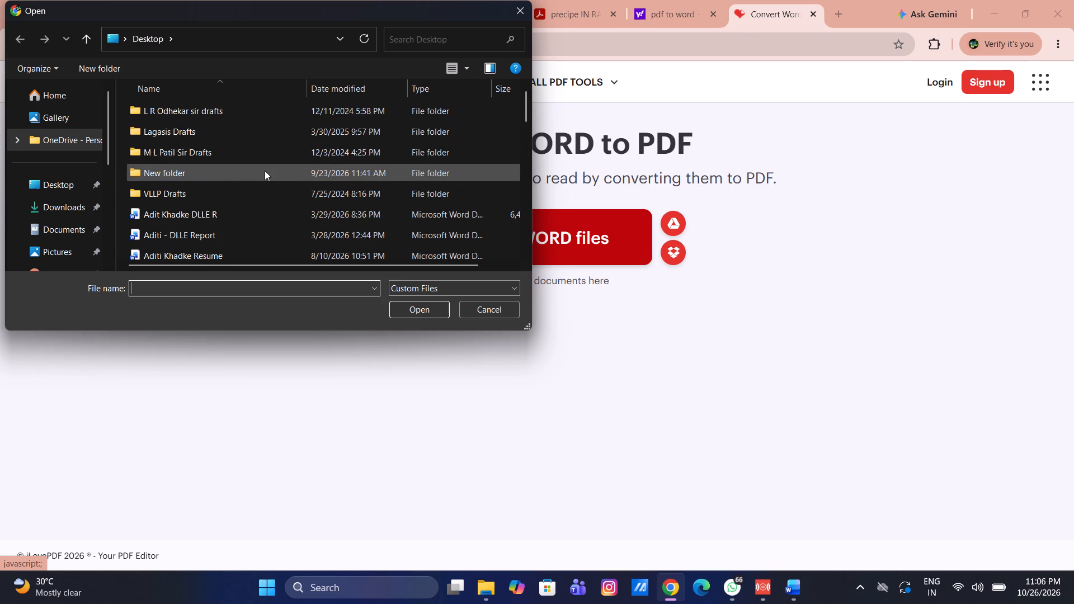
{"action": "scroll", "coordinate": [265, 171], "scroll_direction": "up", "scroll_amount": 2}
{"action": "scroll", "coordinate": [265, 171], "scroll_direction": "down", "scroll_amount": 2}
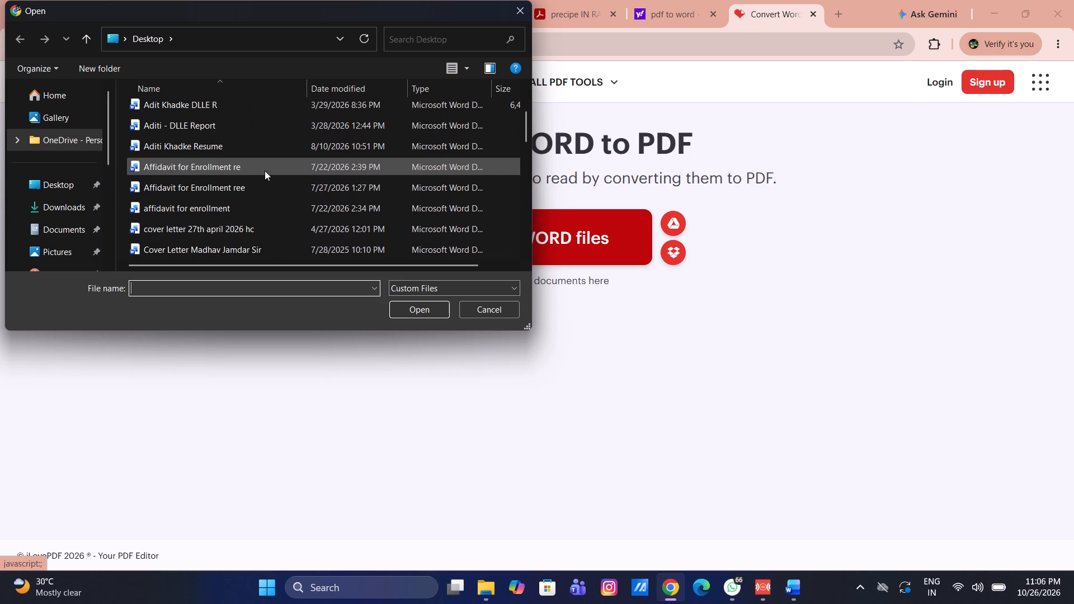
{"action": "scroll", "coordinate": [265, 171], "scroll_direction": "down", "scroll_amount": 1}
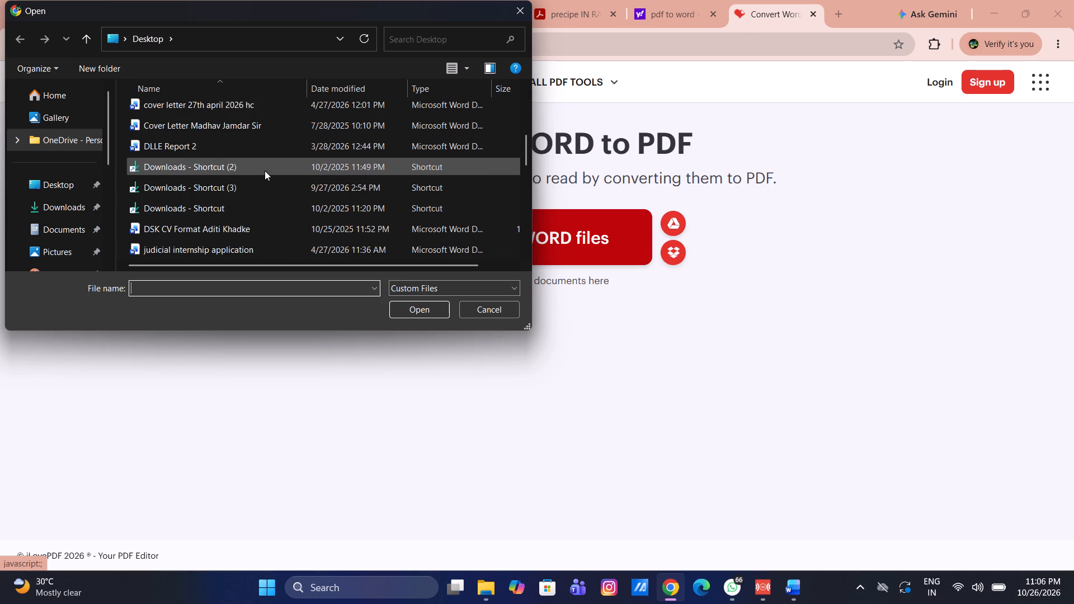
{"action": "scroll", "coordinate": [265, 171], "scroll_direction": "down", "scroll_amount": 2}
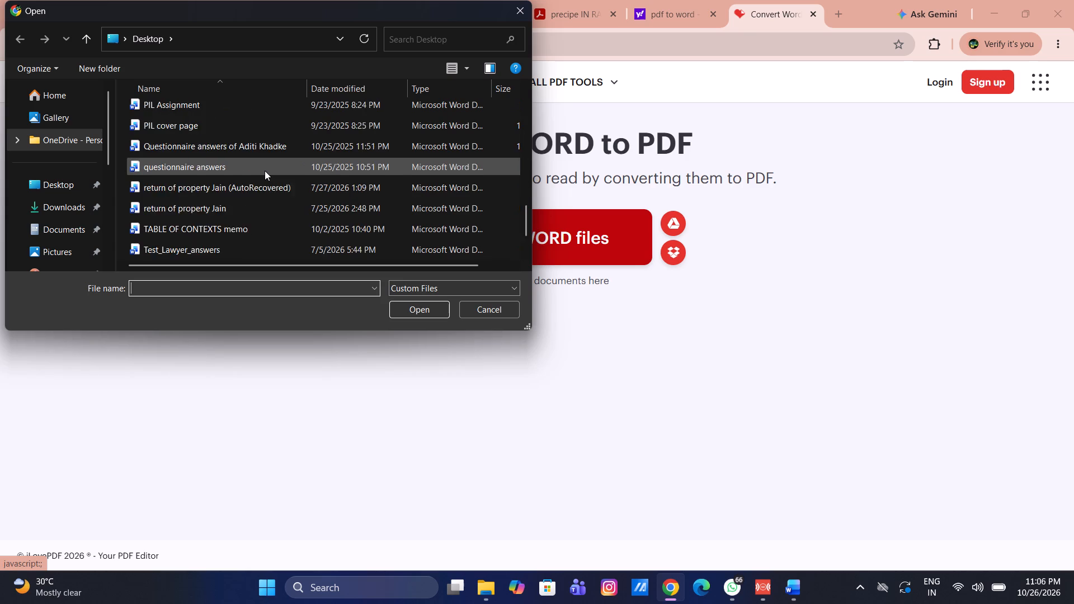
{"action": "scroll", "coordinate": [265, 171], "scroll_direction": "down", "scroll_amount": 3}
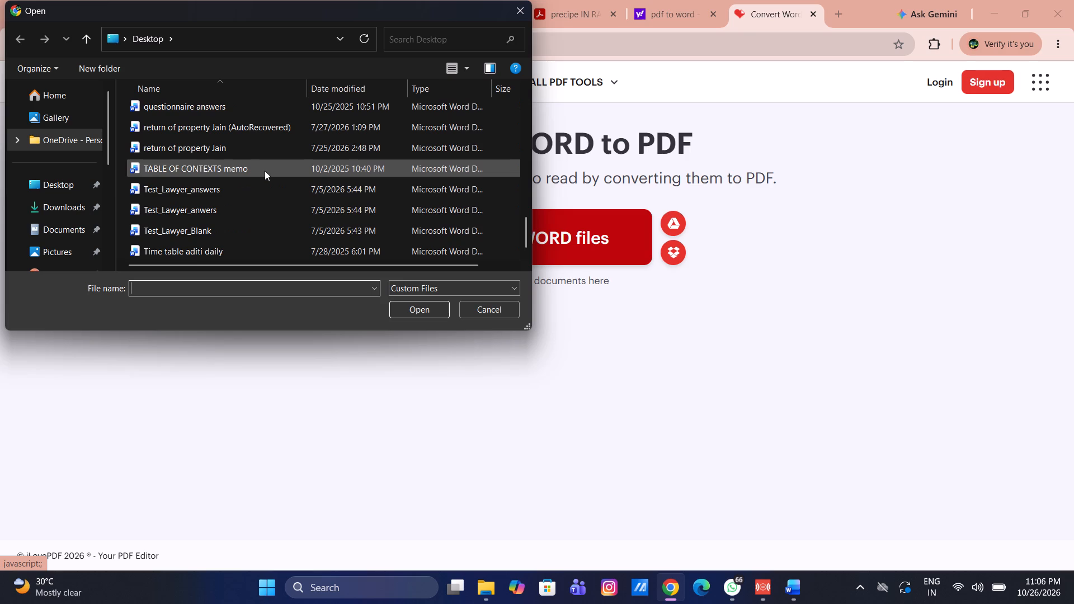
{"action": "scroll", "coordinate": [265, 171], "scroll_direction": "down", "scroll_amount": 2}
Reopen the Desktop location in the file picker and look through its documents again for the legal notice to convert.
{"action": "left_click", "coordinate": [53, 195]}
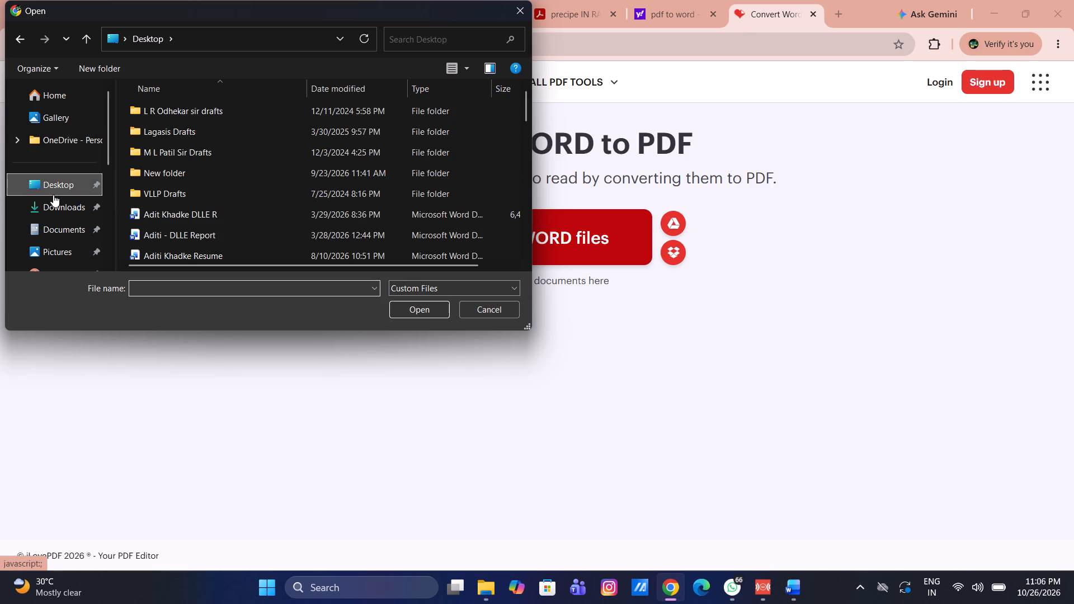
{"action": "left_click", "coordinate": [53, 195]}
{"action": "scroll", "coordinate": [212, 249], "scroll_direction": "down", "scroll_amount": 1}
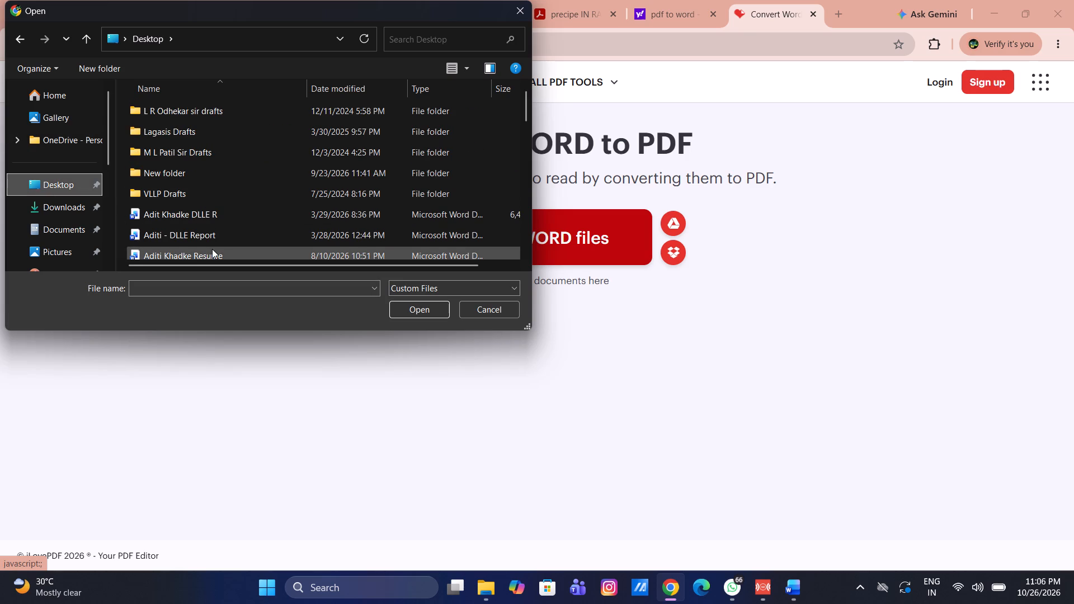
{"action": "scroll", "coordinate": [212, 249], "scroll_direction": "down", "scroll_amount": 2}
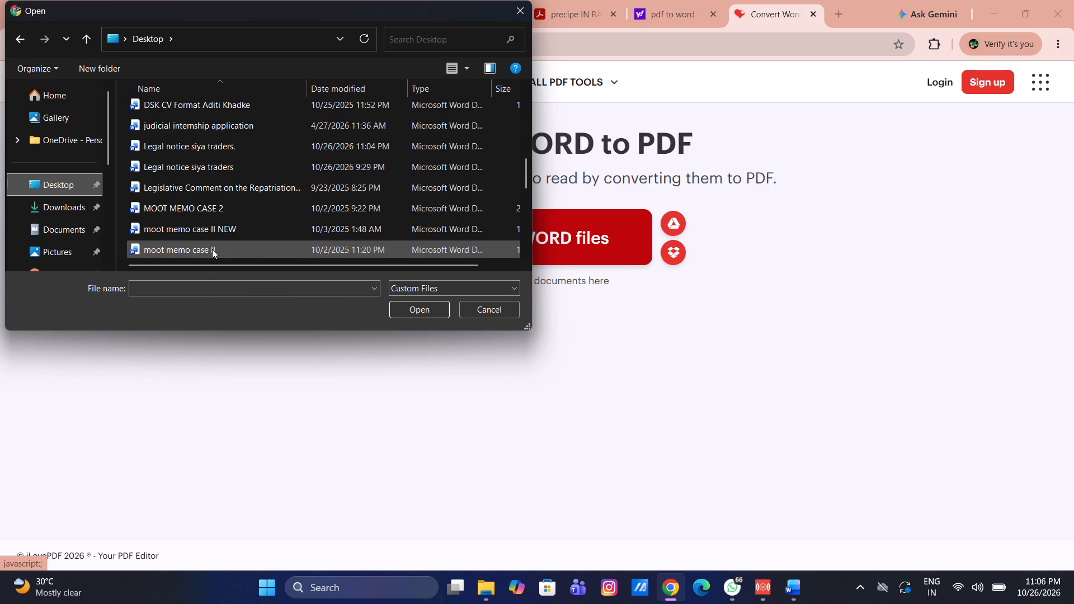
{"action": "scroll", "coordinate": [212, 249], "scroll_direction": "down", "scroll_amount": 2}
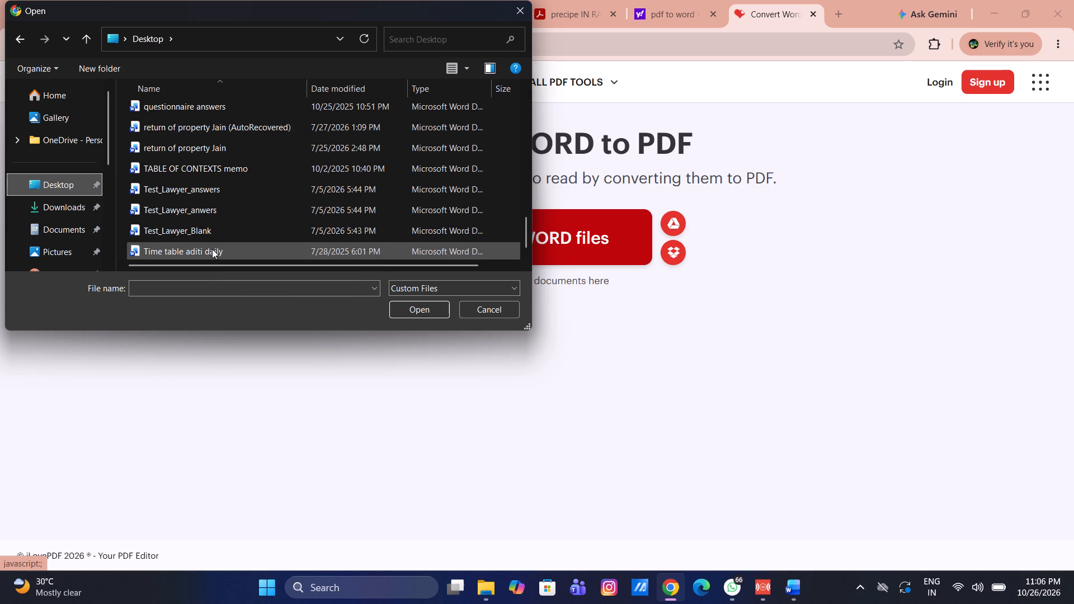
{"action": "scroll", "coordinate": [212, 249], "scroll_direction": "down", "scroll_amount": 5}
{"action": "scroll", "coordinate": [212, 249], "scroll_direction": "up", "scroll_amount": 1}
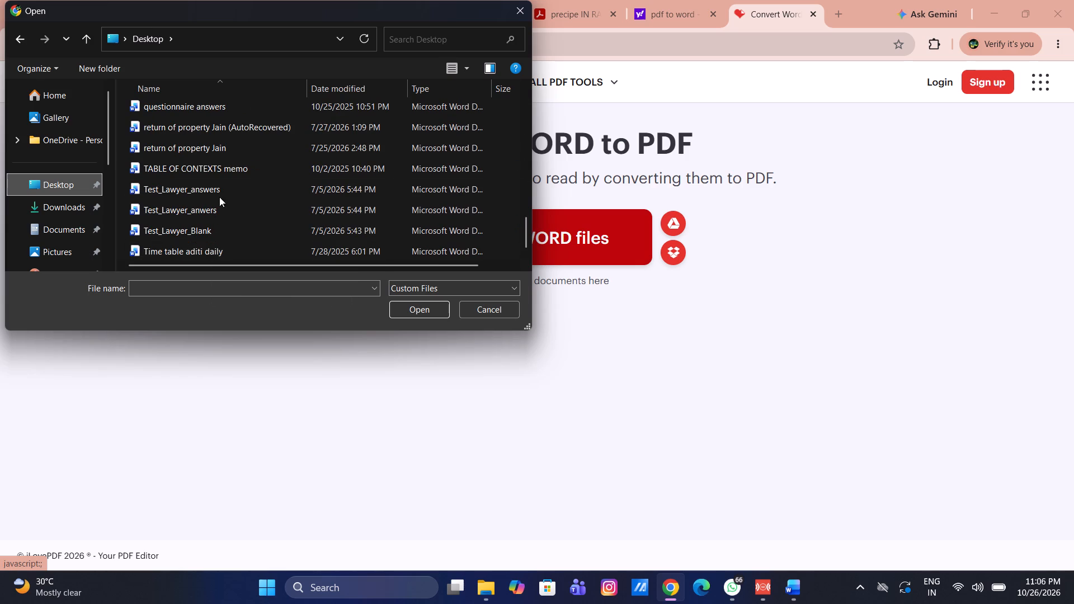
{"action": "scroll", "coordinate": [213, 152], "scroll_direction": "up", "scroll_amount": 1}
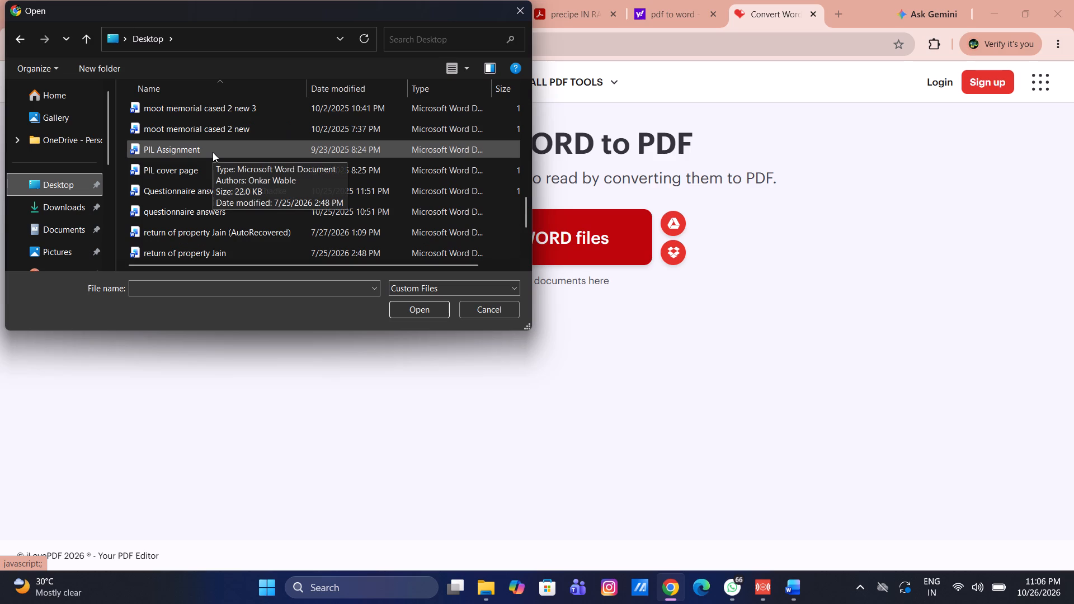
{"action": "scroll", "coordinate": [213, 152], "scroll_direction": "up", "scroll_amount": 2}
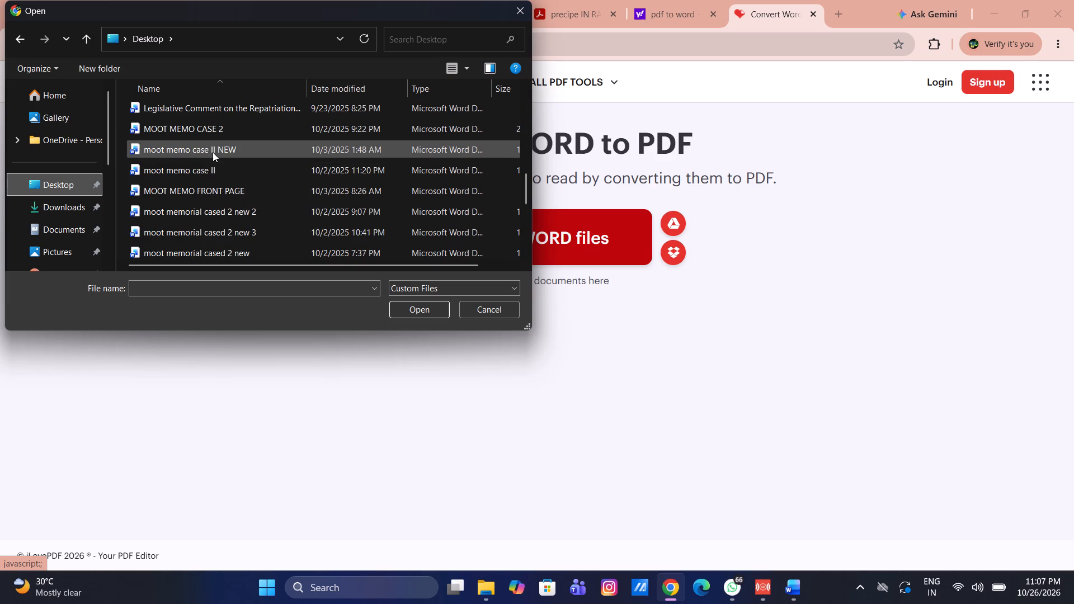
{"action": "scroll", "coordinate": [213, 152], "scroll_direction": "up", "scroll_amount": 1}
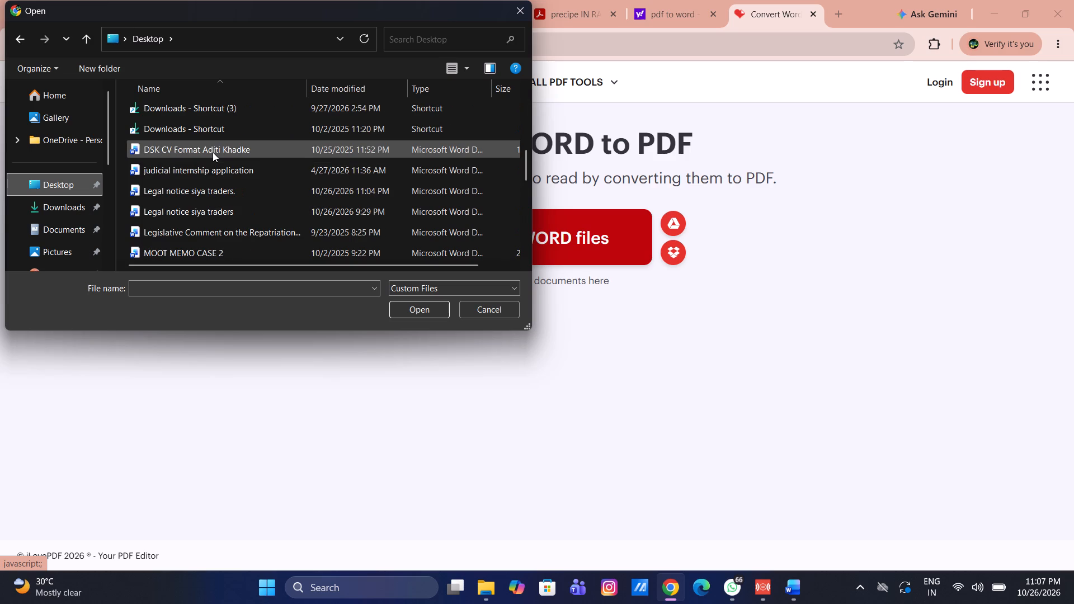
{"action": "scroll", "coordinate": [213, 152], "scroll_direction": "up", "scroll_amount": 2}
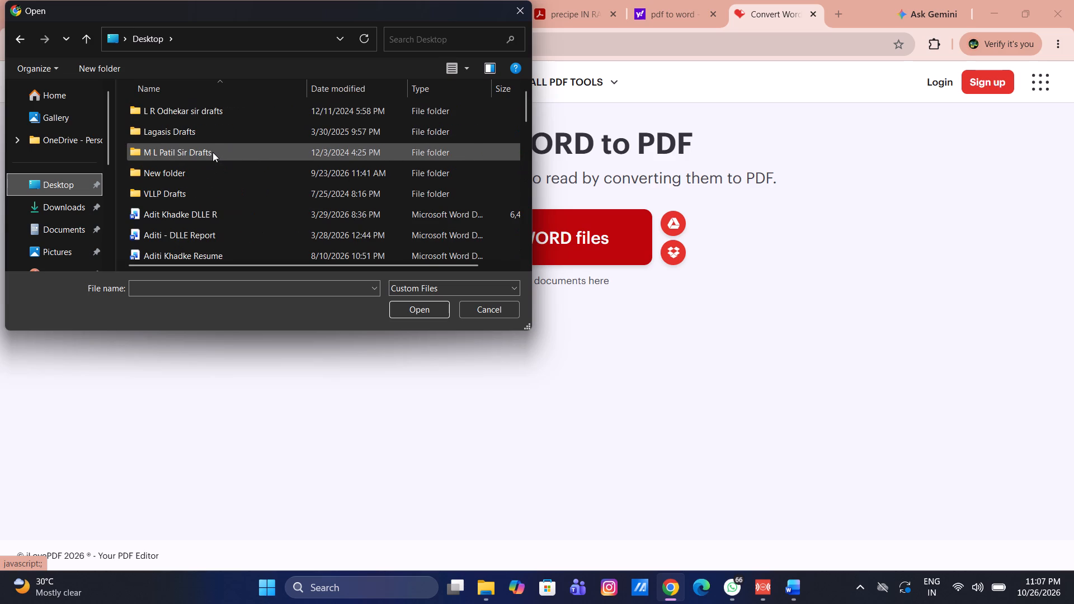
{"action": "scroll", "coordinate": [213, 152], "scroll_direction": "up", "scroll_amount": 2}
{"action": "scroll", "coordinate": [213, 152], "scroll_direction": "down", "scroll_amount": 2}
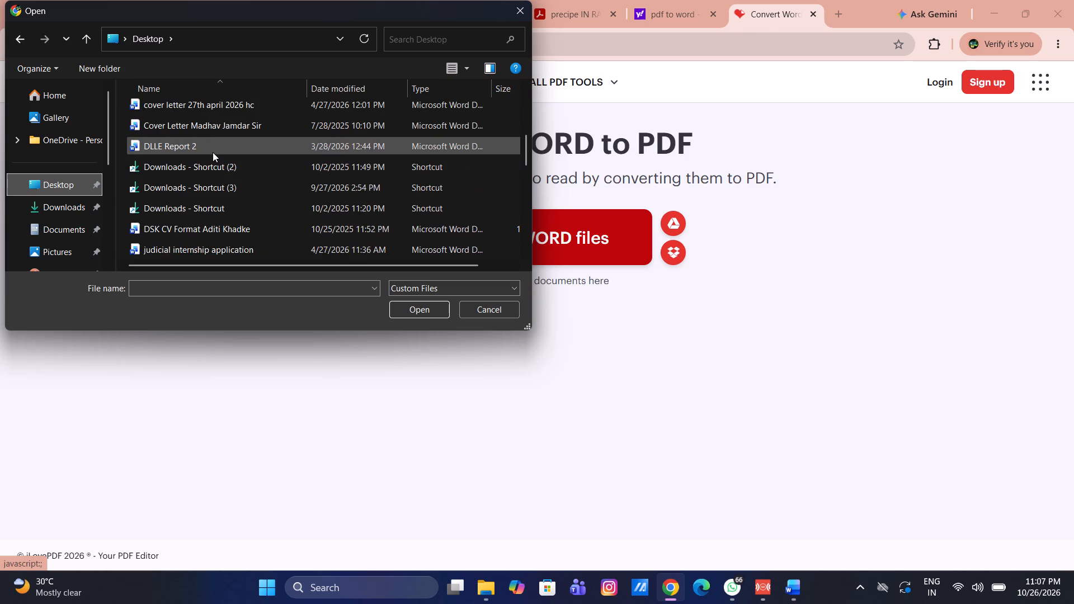
{"action": "scroll", "coordinate": [213, 152], "scroll_direction": "down", "scroll_amount": 1}
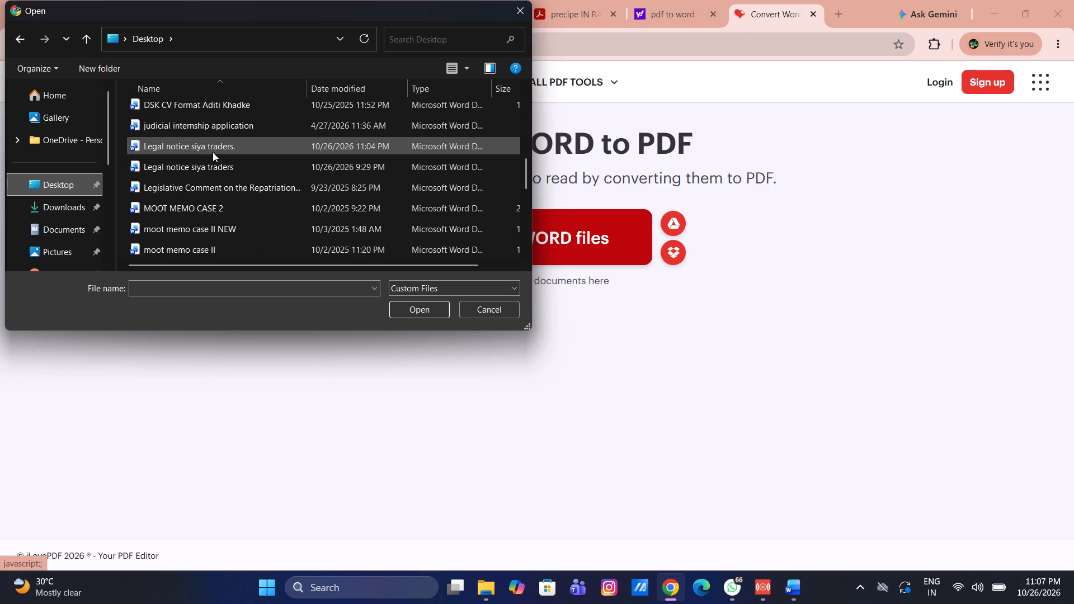
{"action": "scroll", "coordinate": [213, 152], "scroll_direction": "down", "scroll_amount": 2}
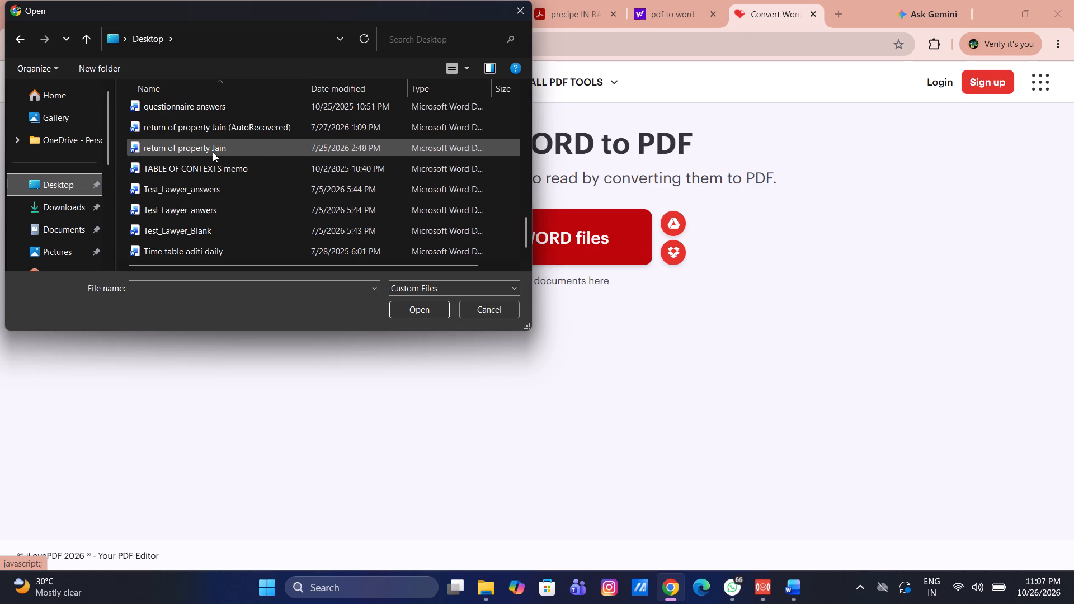
{"action": "scroll", "coordinate": [213, 152], "scroll_direction": "down", "scroll_amount": 4}
{"action": "scroll", "coordinate": [213, 152], "scroll_direction": "up", "scroll_amount": 2}
{"action": "scroll", "coordinate": [213, 152], "scroll_direction": "down", "scroll_amount": 1}
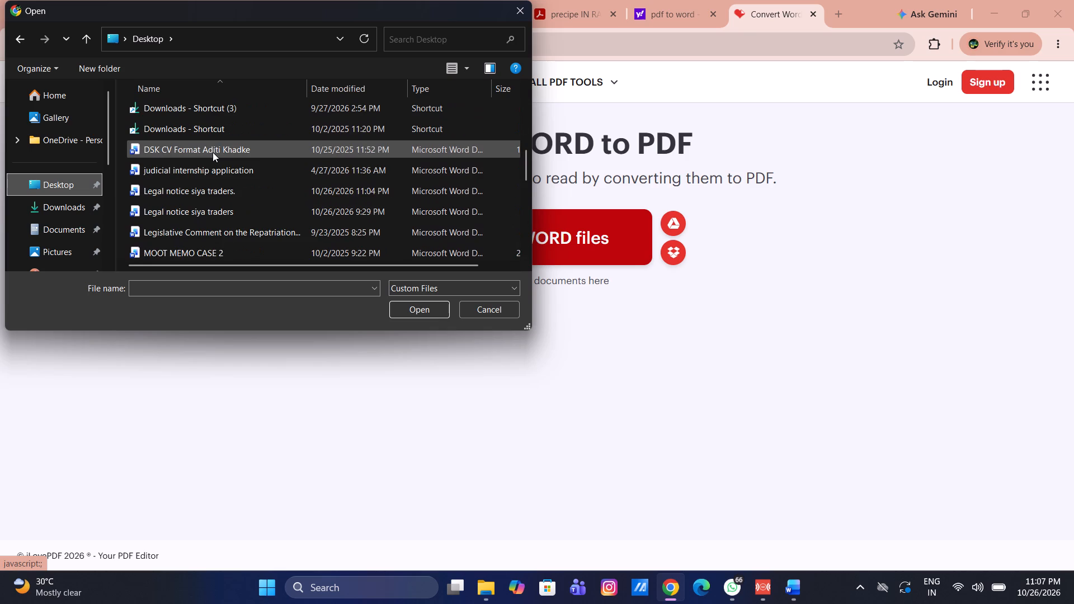
{"action": "scroll", "coordinate": [213, 152], "scroll_direction": "down", "scroll_amount": 2}
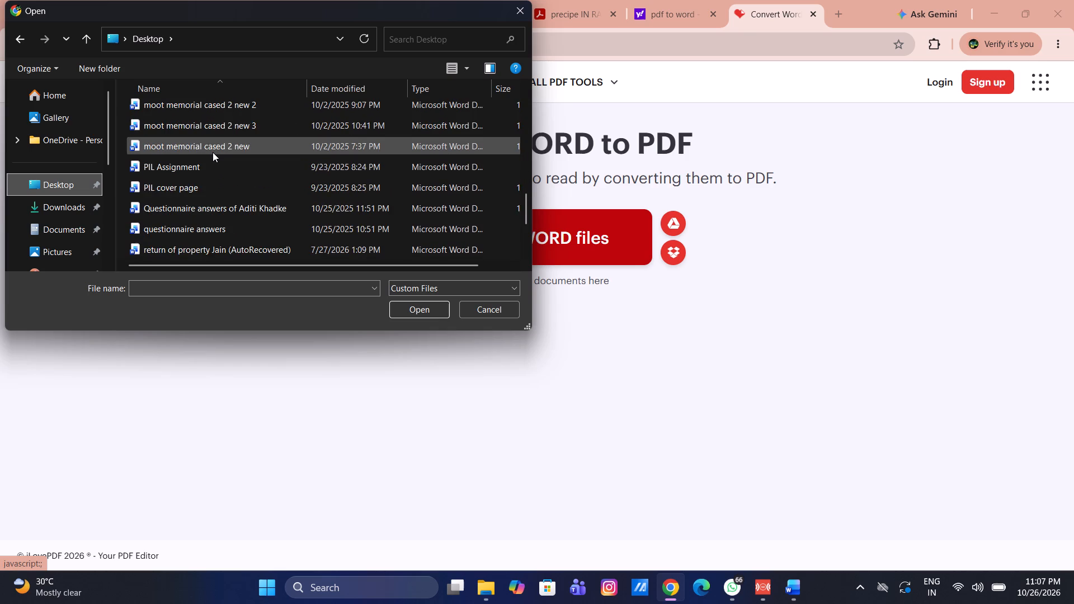
{"action": "scroll", "coordinate": [213, 152], "scroll_direction": "down", "scroll_amount": 2}
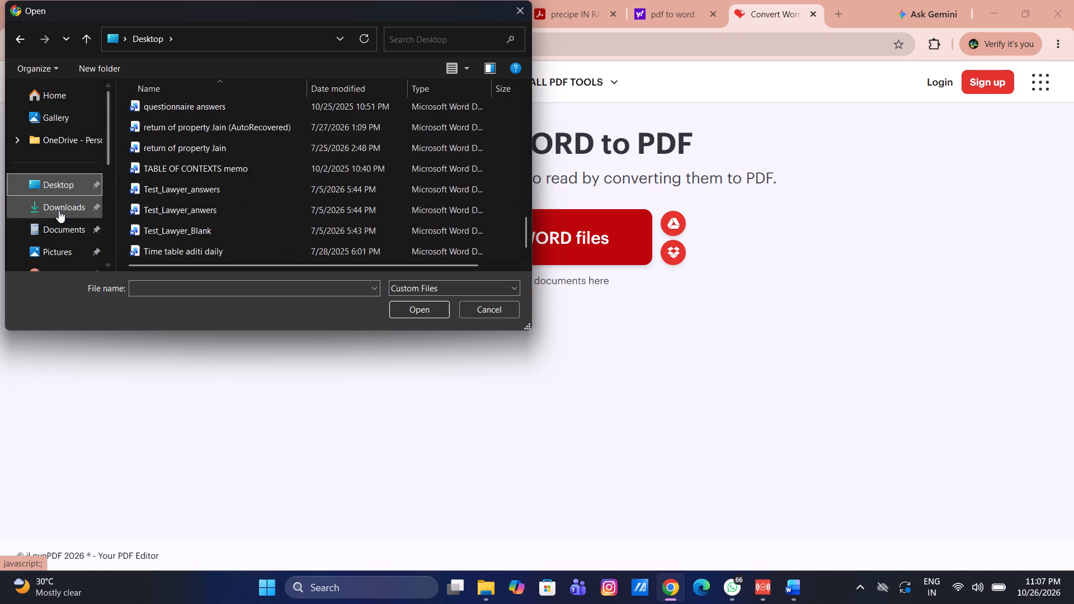
Find the Desktop document by the name "legal" and upload "Legal notice siya traders..docx" for conversion.
{"action": "left_click", "coordinate": [55, 178]}
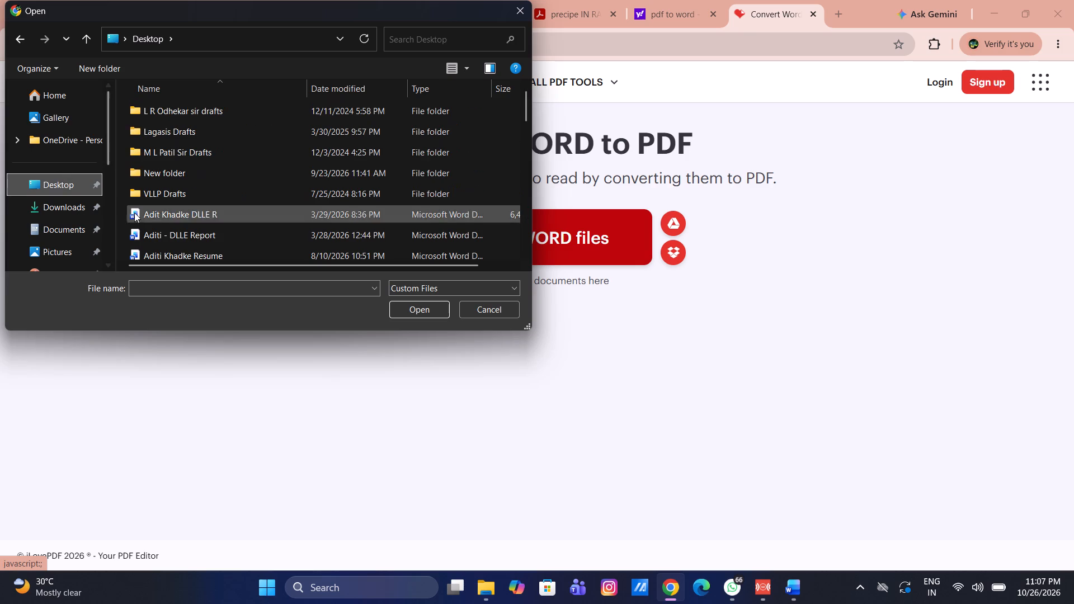
{"action": "left_click", "coordinate": [191, 289]}
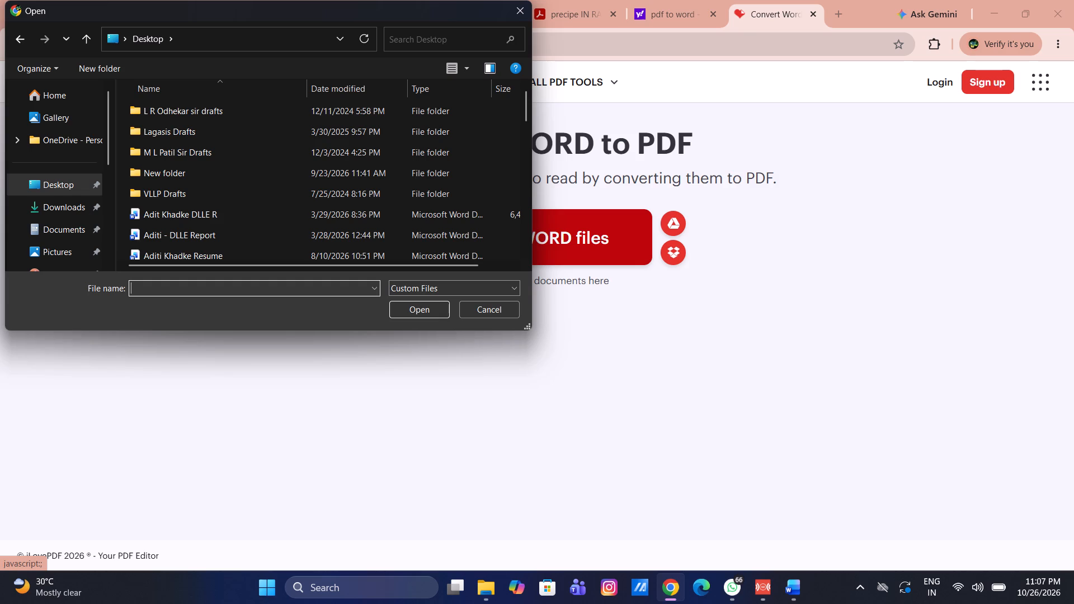
{"action": "type", "text": "legal"}
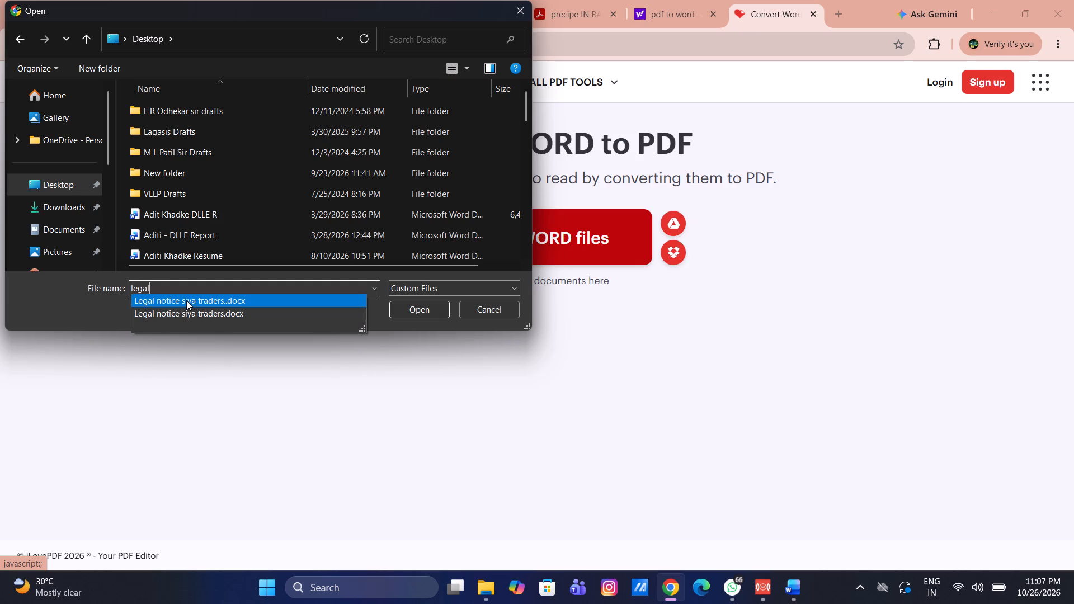
{"action": "left_click", "coordinate": [219, 302]}
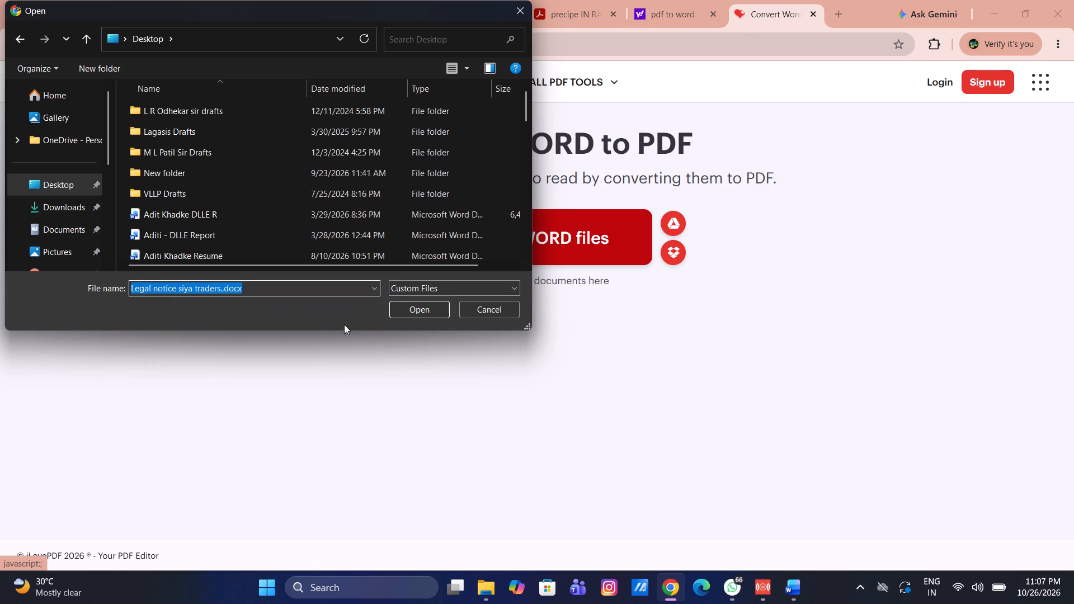
{"action": "left_click", "coordinate": [406, 304]}
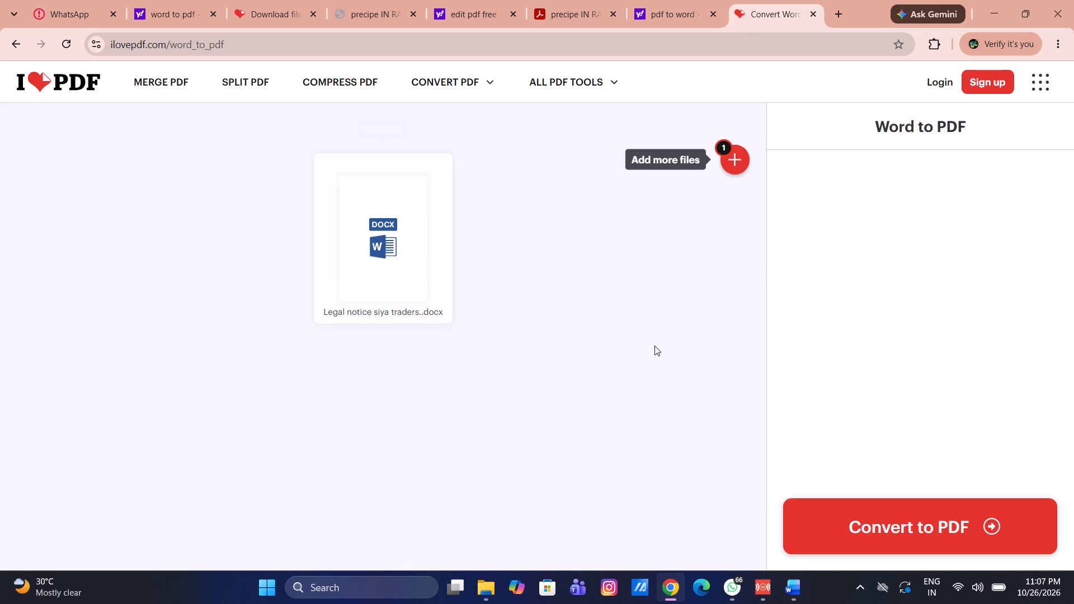
Convert the uploaded Siya Traders legal notice to PDF.
{"action": "left_click", "coordinate": [933, 526]}
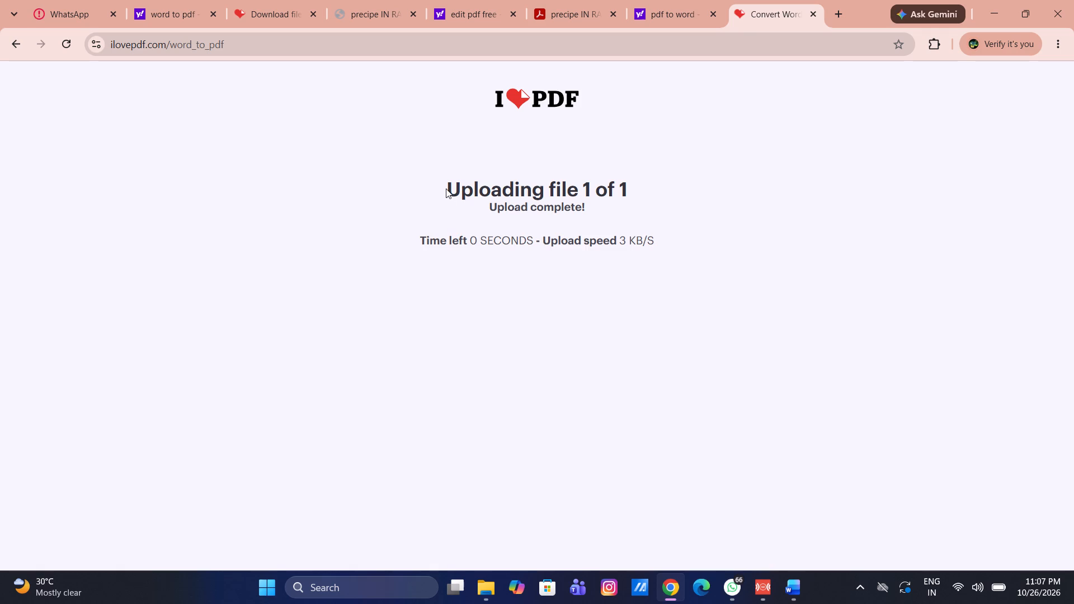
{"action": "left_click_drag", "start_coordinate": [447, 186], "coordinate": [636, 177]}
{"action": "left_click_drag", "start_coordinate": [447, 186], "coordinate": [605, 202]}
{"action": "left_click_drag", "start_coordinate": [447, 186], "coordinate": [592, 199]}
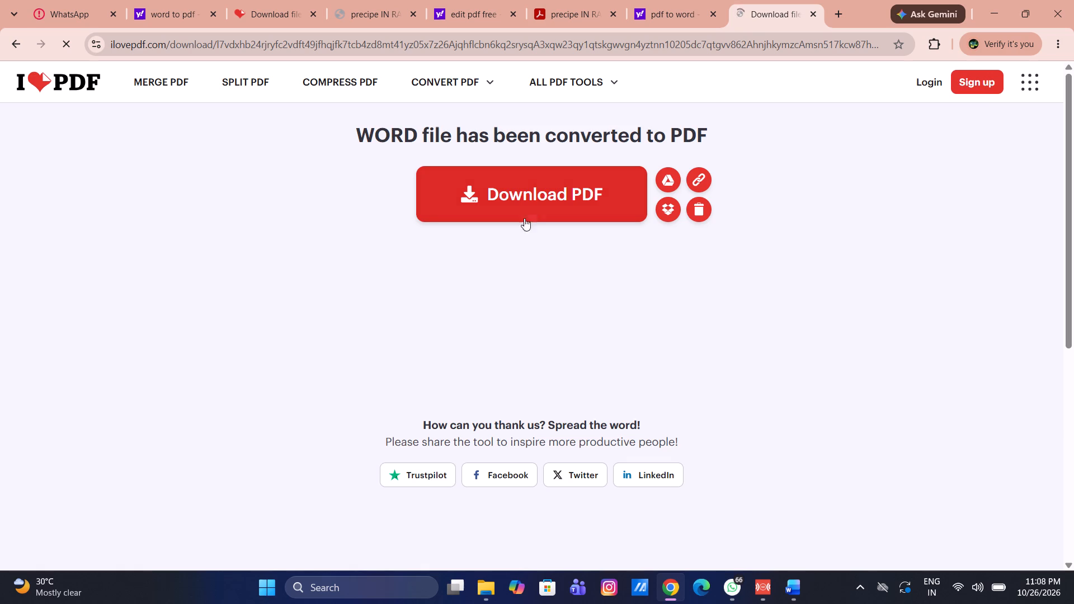
Download the converted PDF of the legal notice.
{"action": "left_click", "coordinate": [534, 201]}
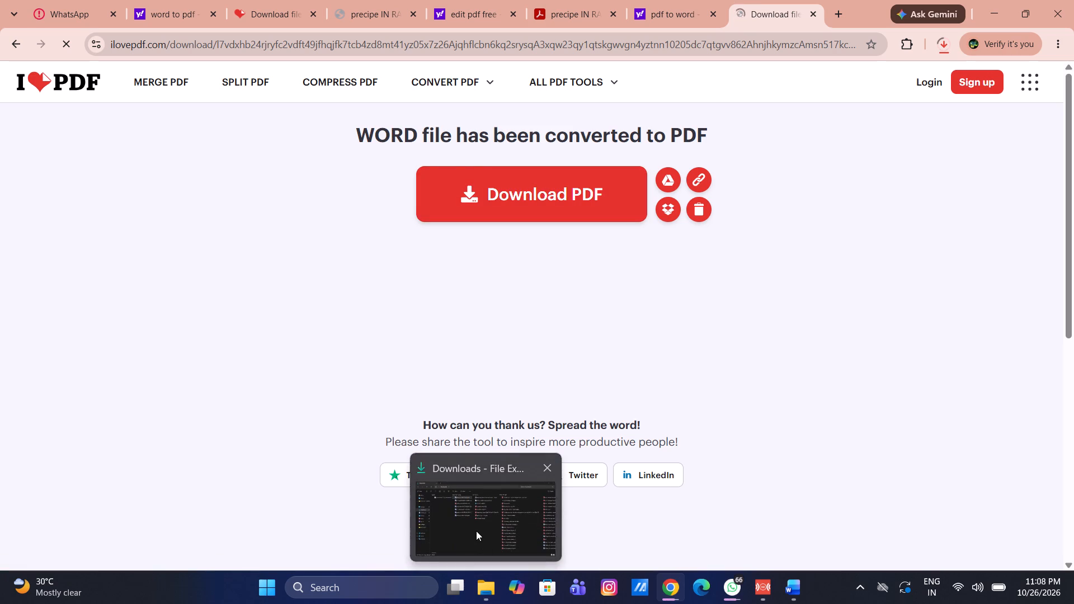
Switch to File Explorer, open the new "Legal notice siya traders." PDF from Downloads, and review the layout of both pages.
{"action": "left_click", "coordinate": [476, 531]}
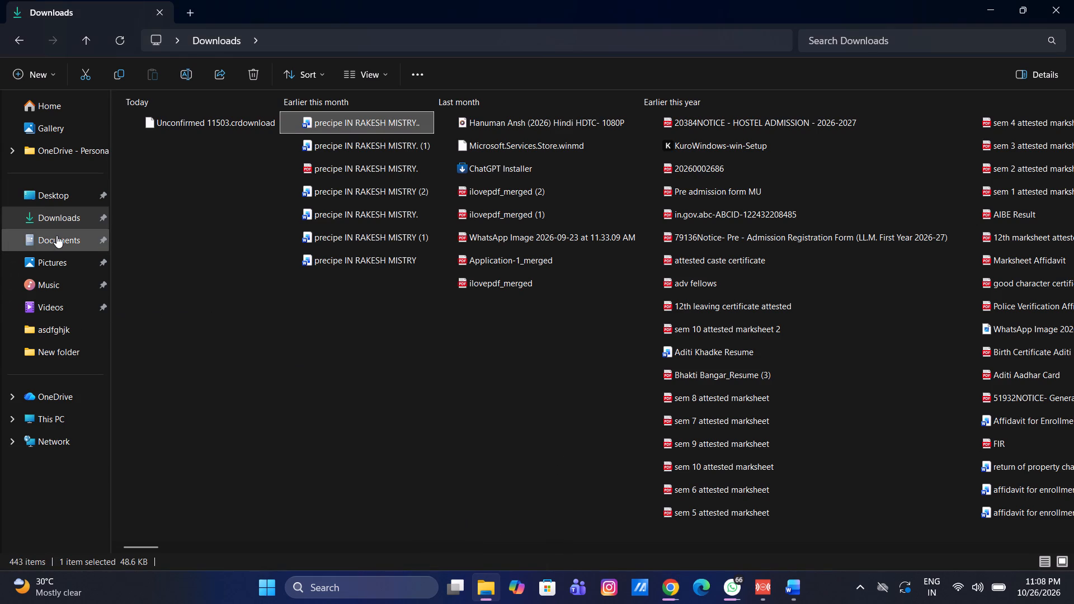
{"action": "left_click", "coordinate": [54, 215]}
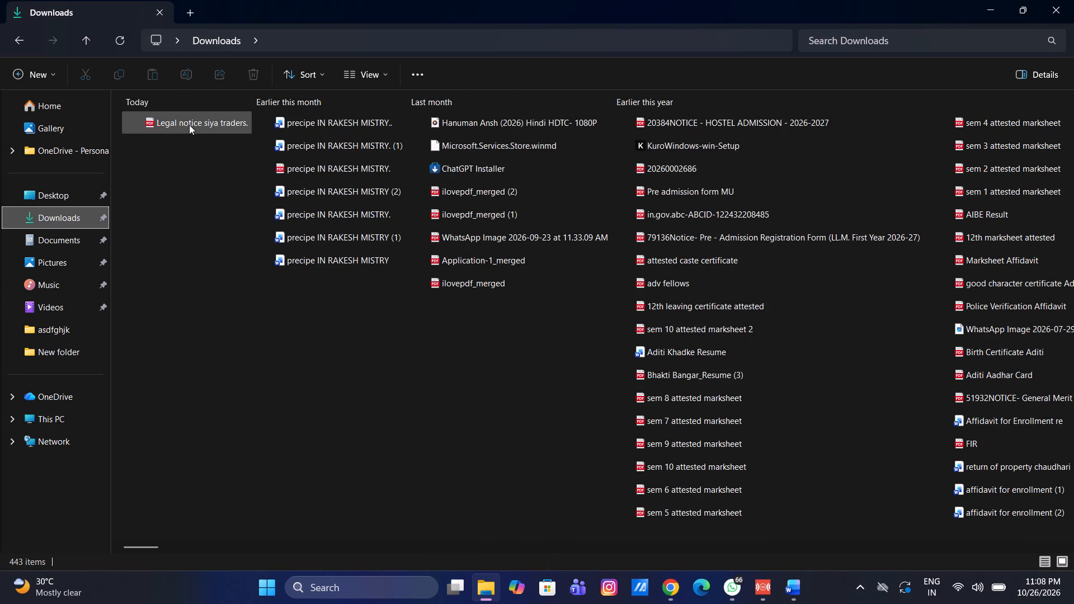
{"action": "left_click", "coordinate": [189, 125]}
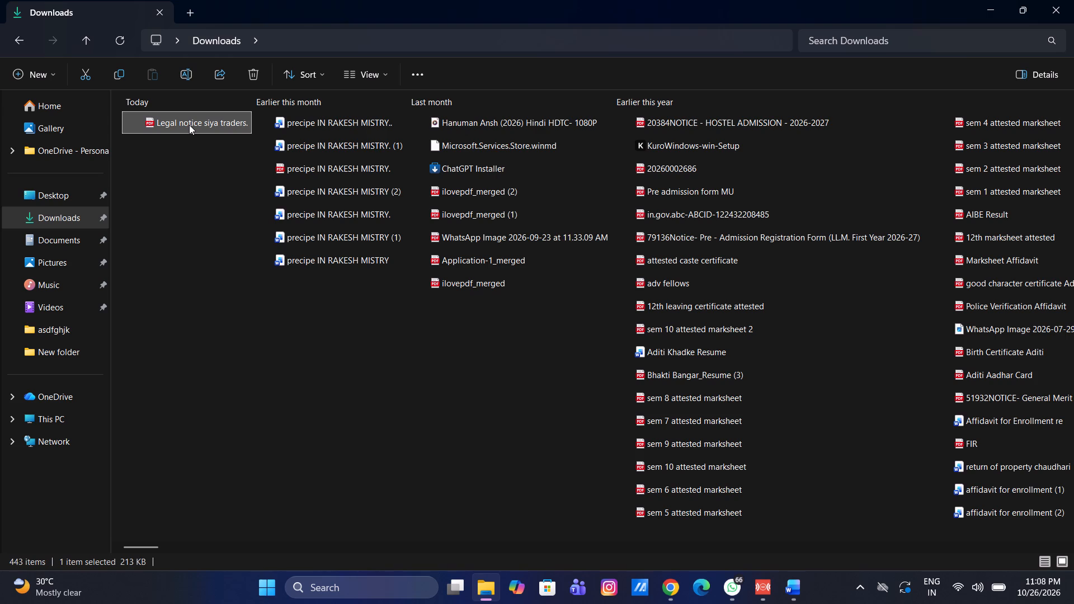
{"action": "double_click", "coordinate": [189, 125]}
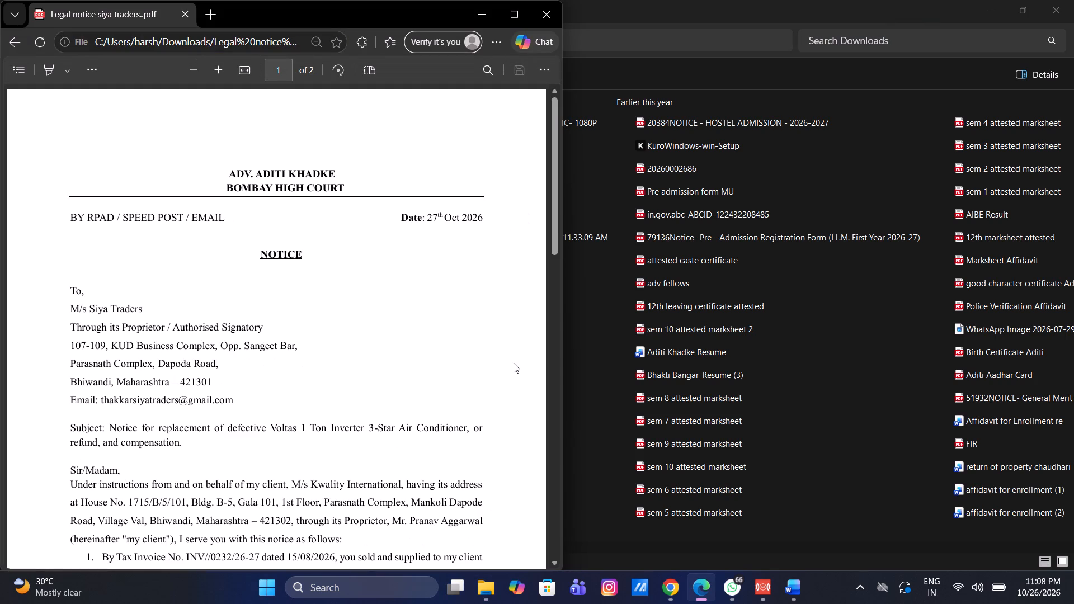
{"action": "scroll", "coordinate": [514, 363], "scroll_direction": "down", "scroll_amount": 3}
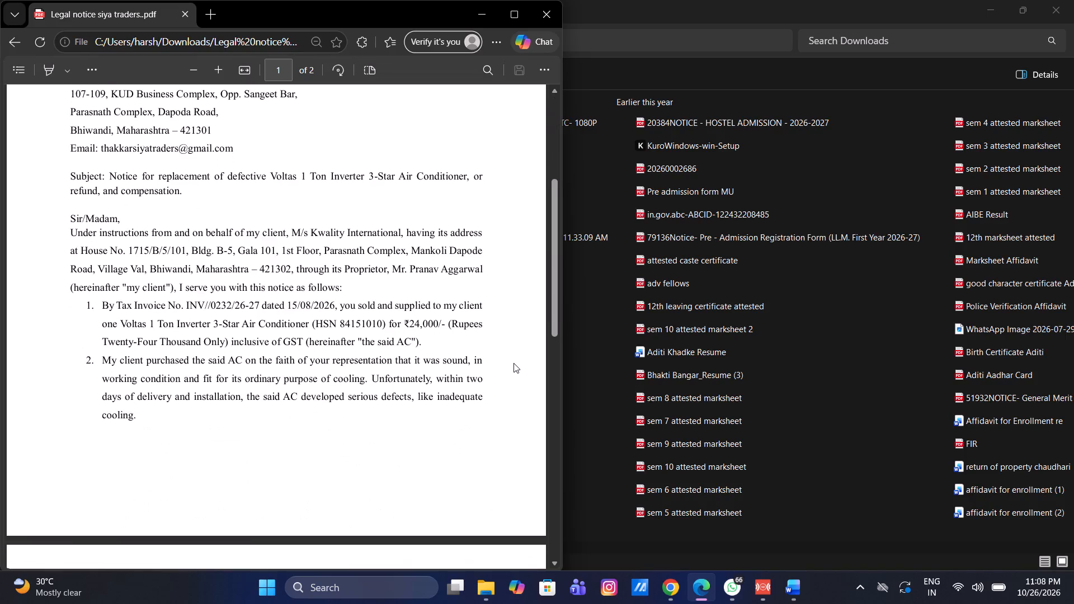
{"action": "scroll", "coordinate": [514, 363], "scroll_direction": "down", "scroll_amount": 6}
{"action": "scroll", "coordinate": [514, 363], "scroll_direction": "up", "scroll_amount": 5}
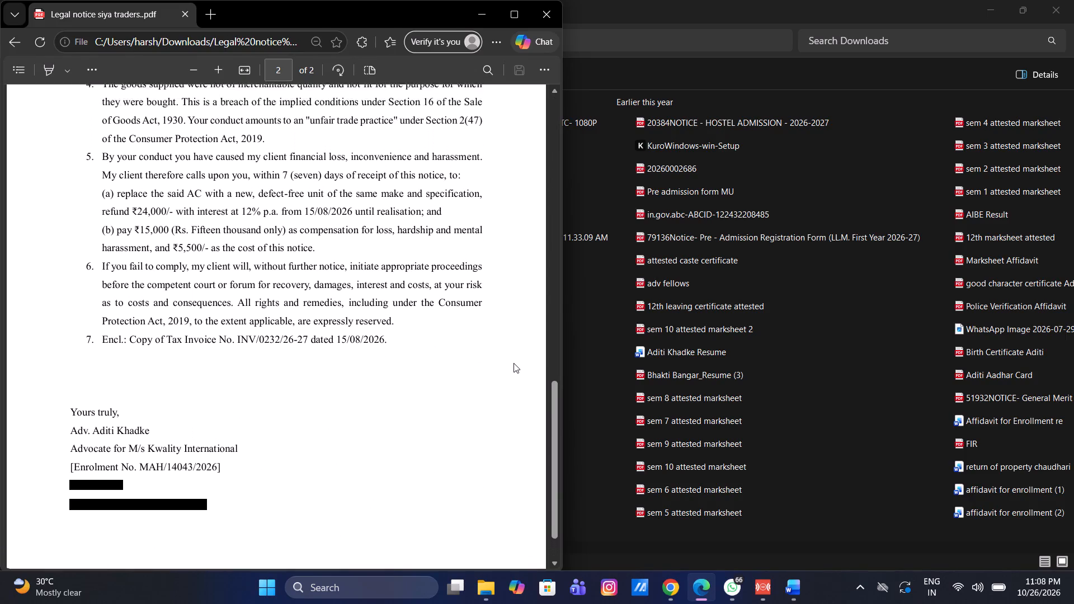
{"action": "scroll", "coordinate": [514, 363], "scroll_direction": "up", "scroll_amount": 6}
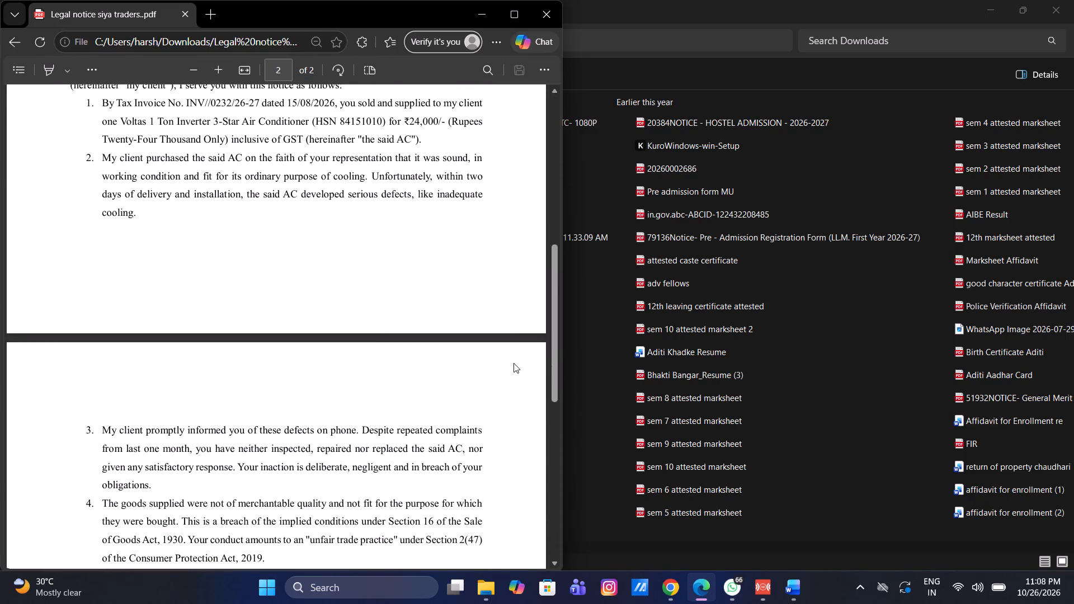
Read through both pages of the Siya Traders legal notice PDF again, from the letterhead to the signature block.
{"action": "scroll", "coordinate": [514, 363], "scroll_direction": "down", "scroll_amount": 10}
{"action": "scroll", "coordinate": [514, 363], "scroll_direction": "up", "scroll_amount": 7}
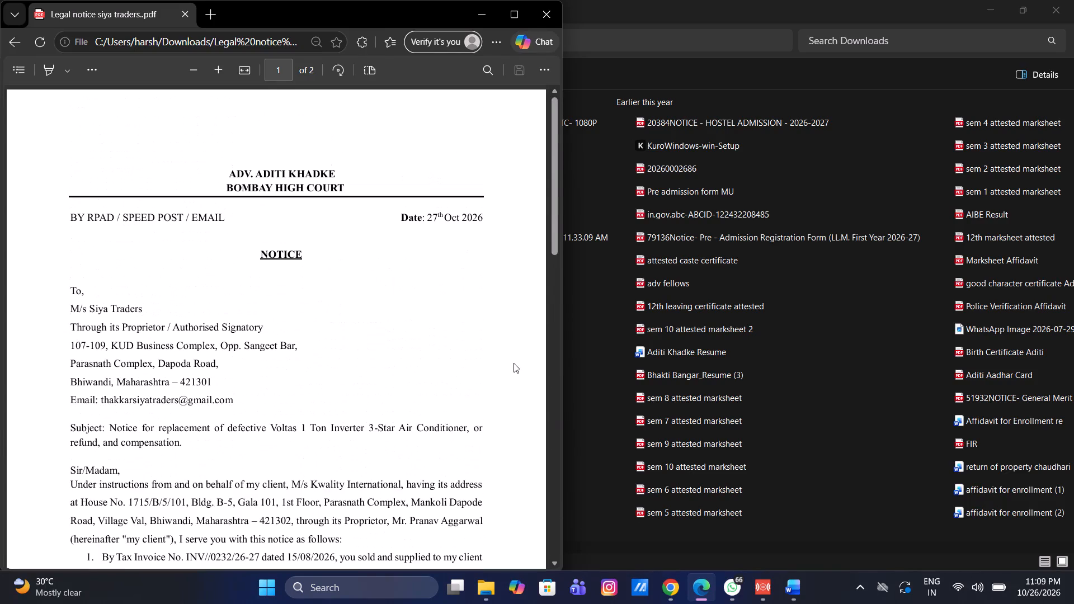
{"action": "scroll", "coordinate": [514, 363], "scroll_direction": "down", "scroll_amount": 4}
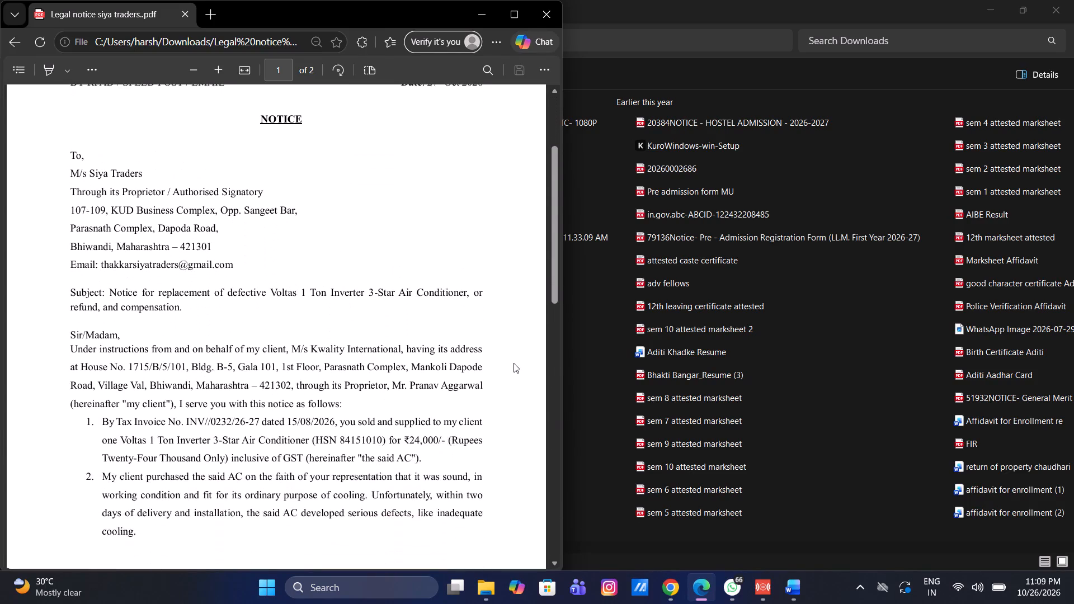
{"action": "scroll", "coordinate": [514, 363], "scroll_direction": "down", "scroll_amount": 9}
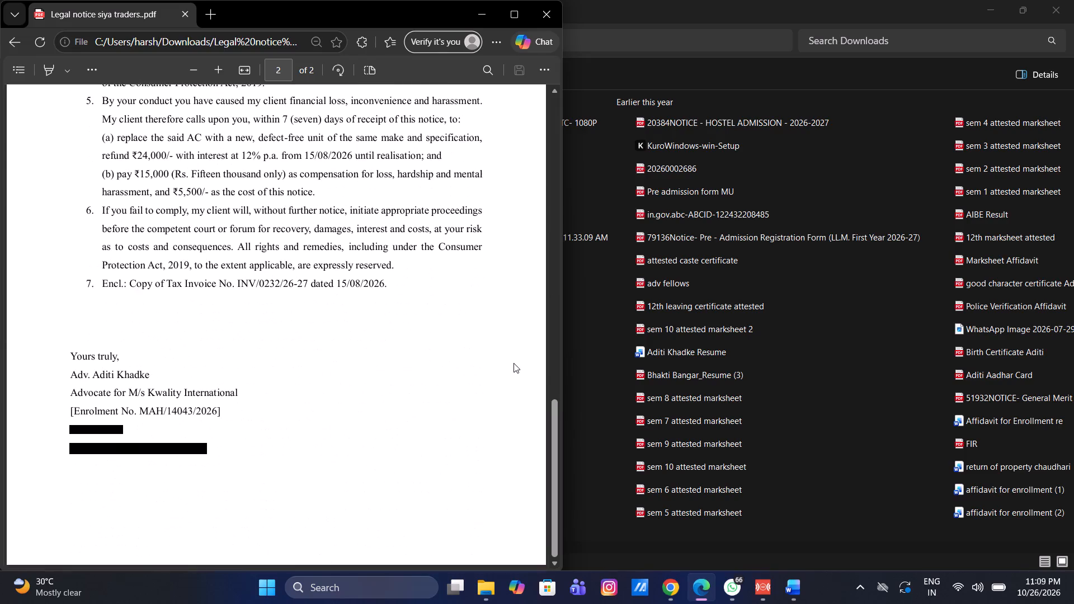
{"action": "scroll", "coordinate": [514, 363], "scroll_direction": "up", "scroll_amount": 10}
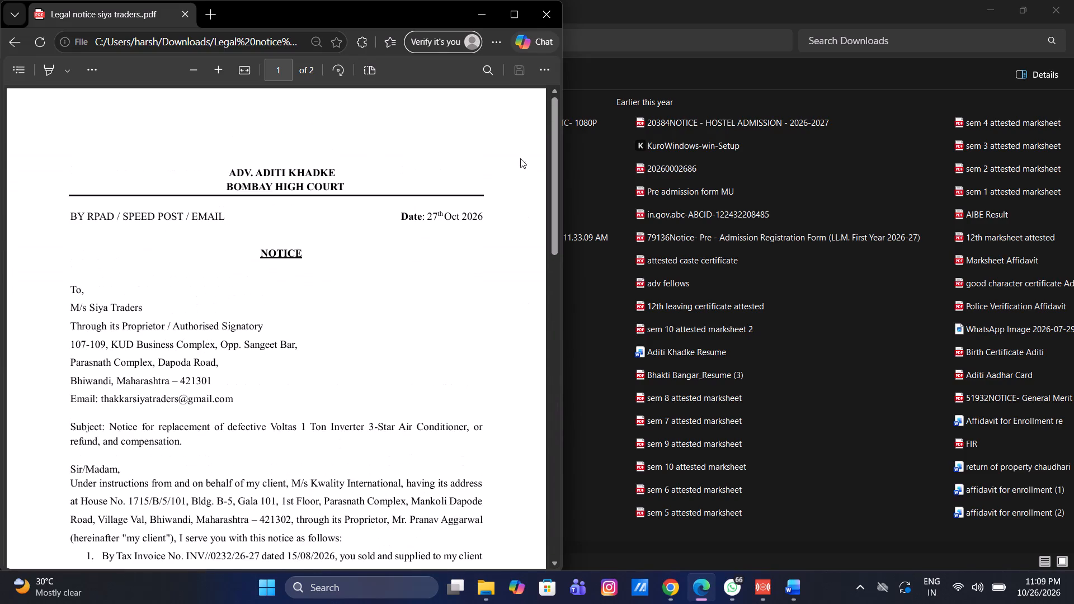
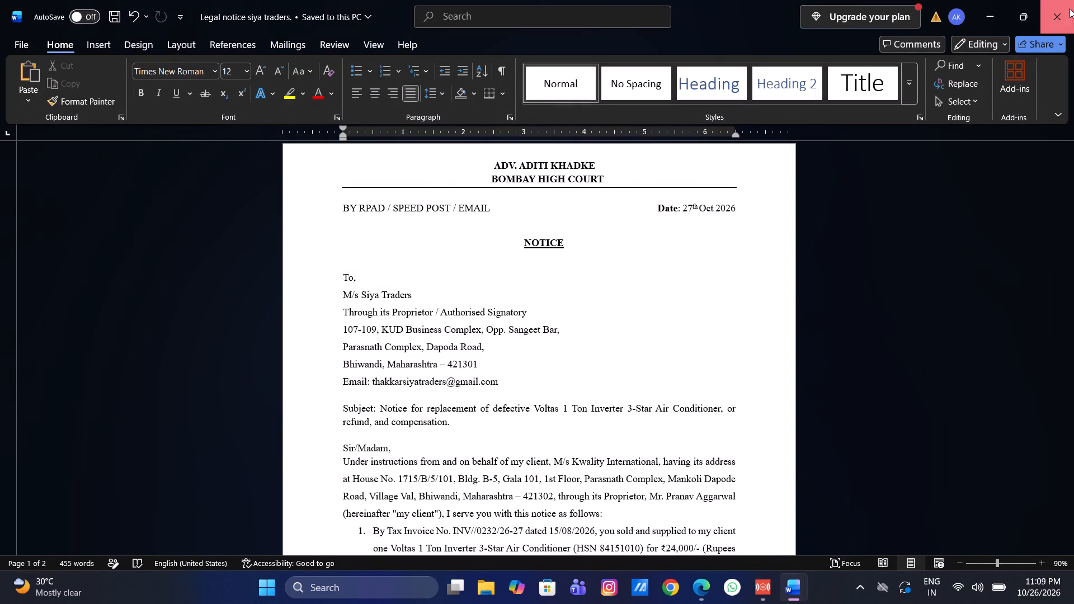
Close the Siya Traders legal notice in Word, along with the unsaved draft Document1.
{"action": "left_click", "coordinate": [1070, 8]}
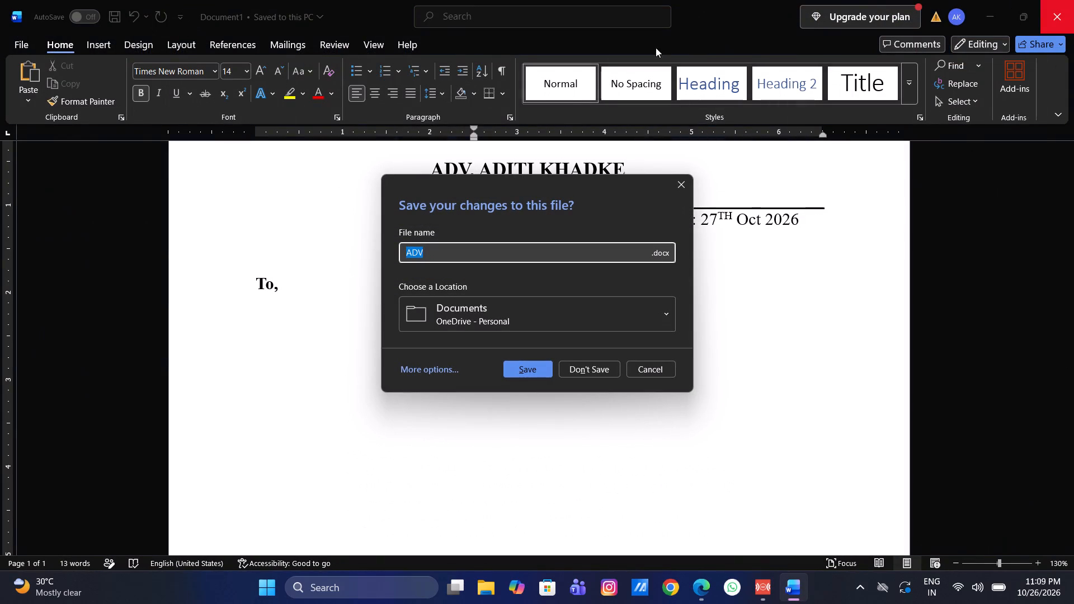
Close the unsaved Document1 draft in Word without saving its changes.
{"action": "left_click", "coordinate": [584, 372]}
Cancel the Mirroring360 setup window.
{"action": "double_click", "coordinate": [680, 438]}
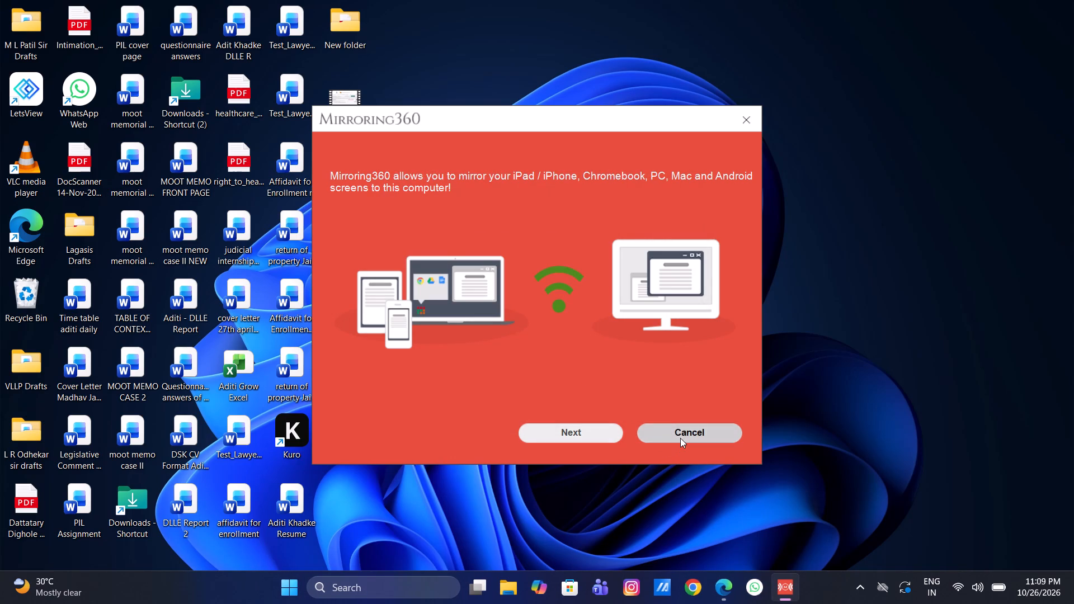
Turn off the computer's Wi-Fi and close the quick settings.
{"action": "left_click", "coordinate": [968, 588]}
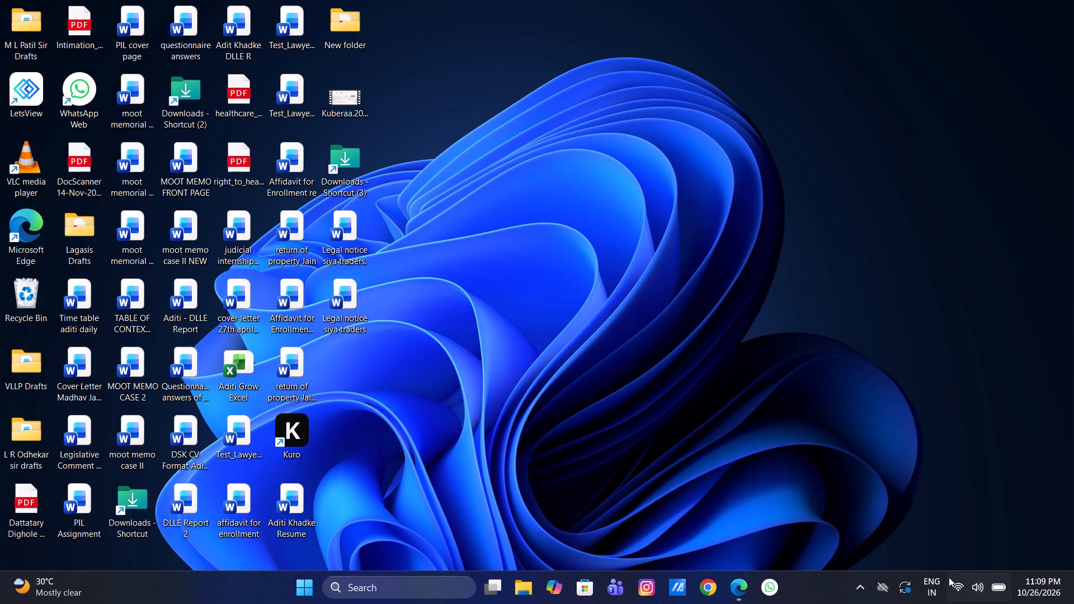
{"action": "left_click", "coordinate": [955, 588]}
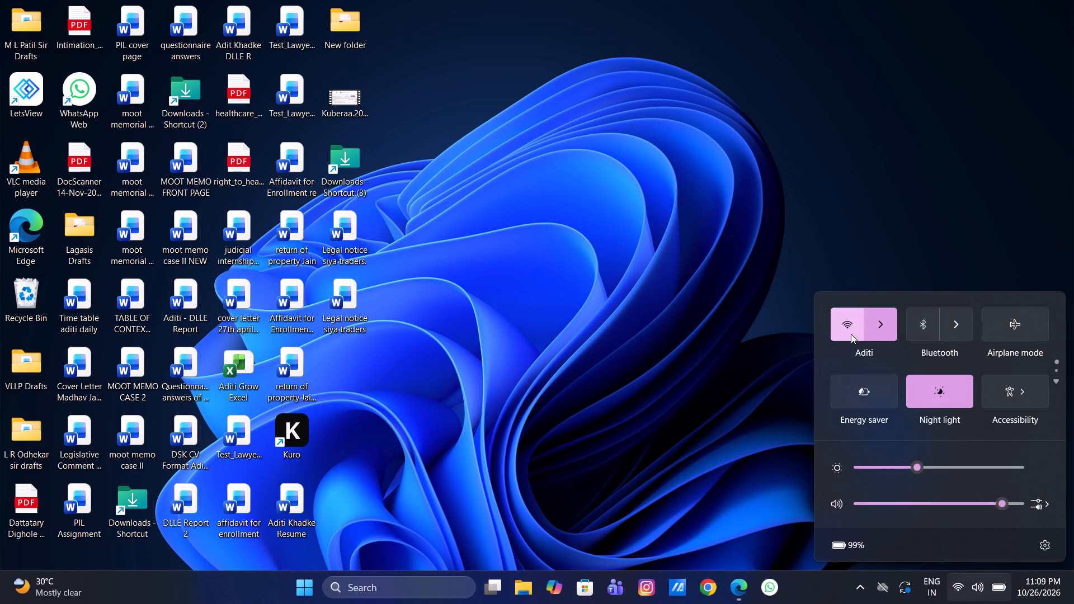
{"action": "left_click", "coordinate": [851, 334]}
{"action": "left_click", "coordinate": [711, 315]}
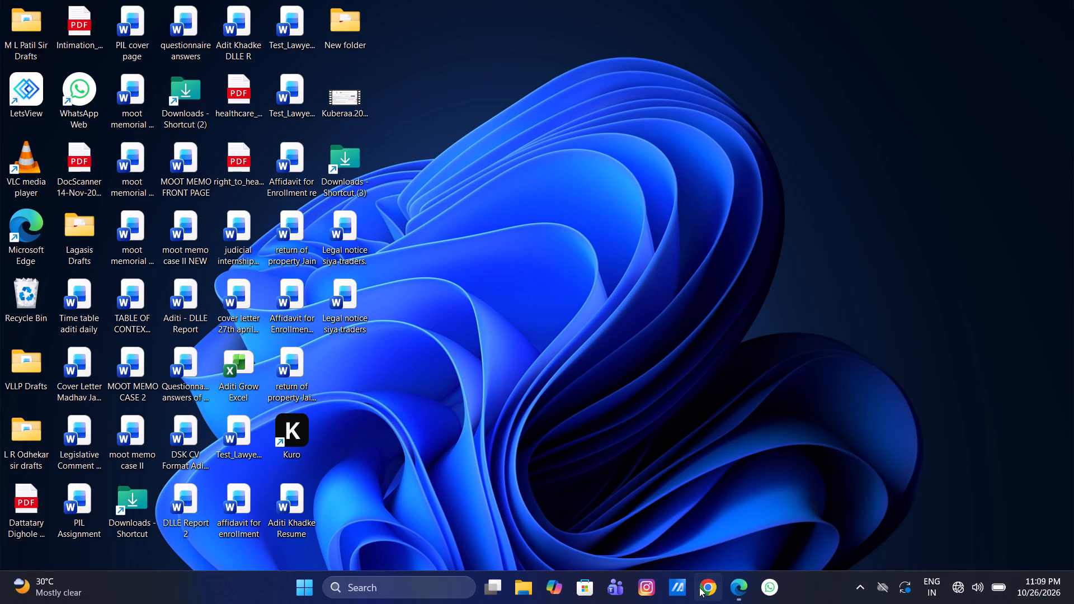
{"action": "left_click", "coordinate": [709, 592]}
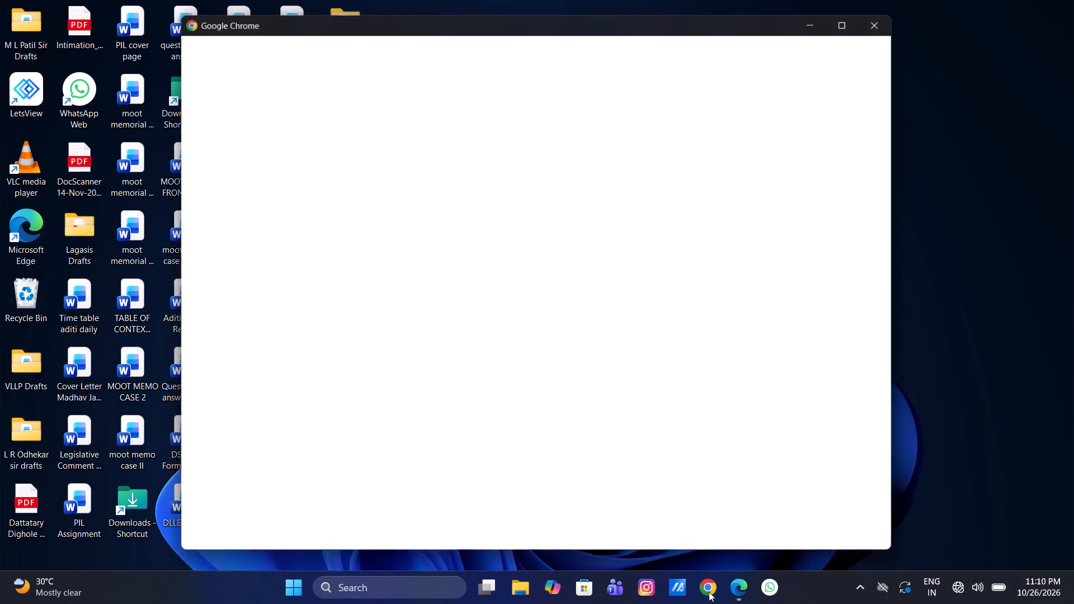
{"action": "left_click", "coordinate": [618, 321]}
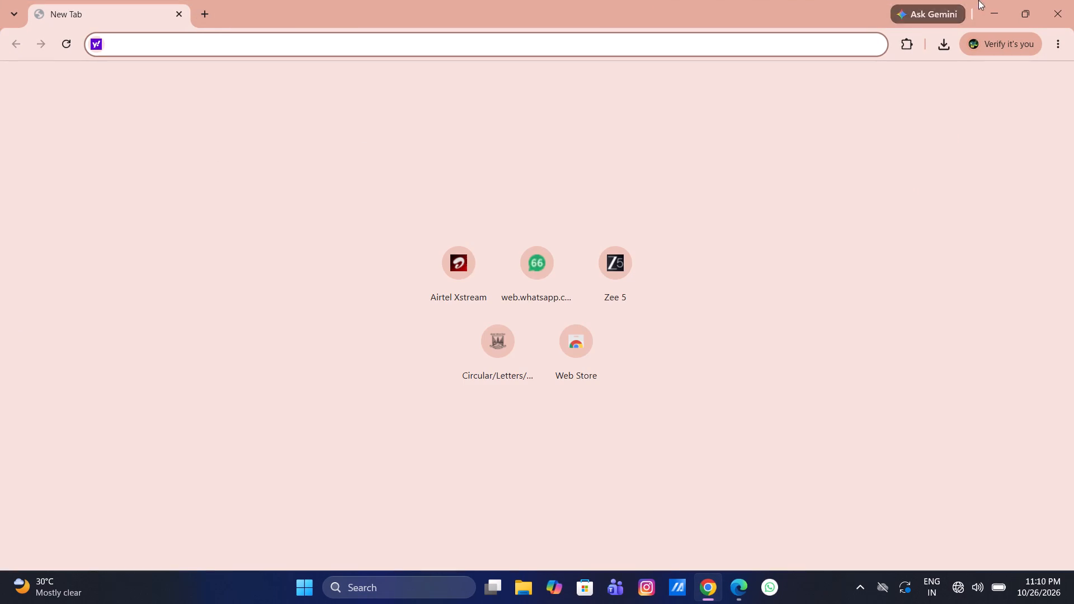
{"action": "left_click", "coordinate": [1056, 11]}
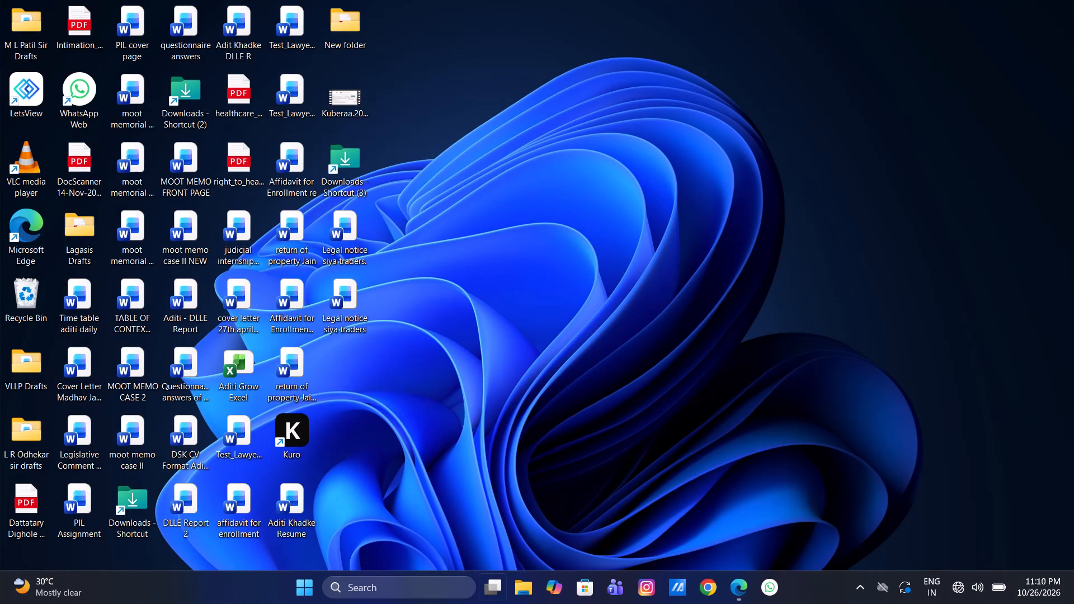
Put the computer to sleep.
{"action": "left_click", "coordinate": [301, 588]}
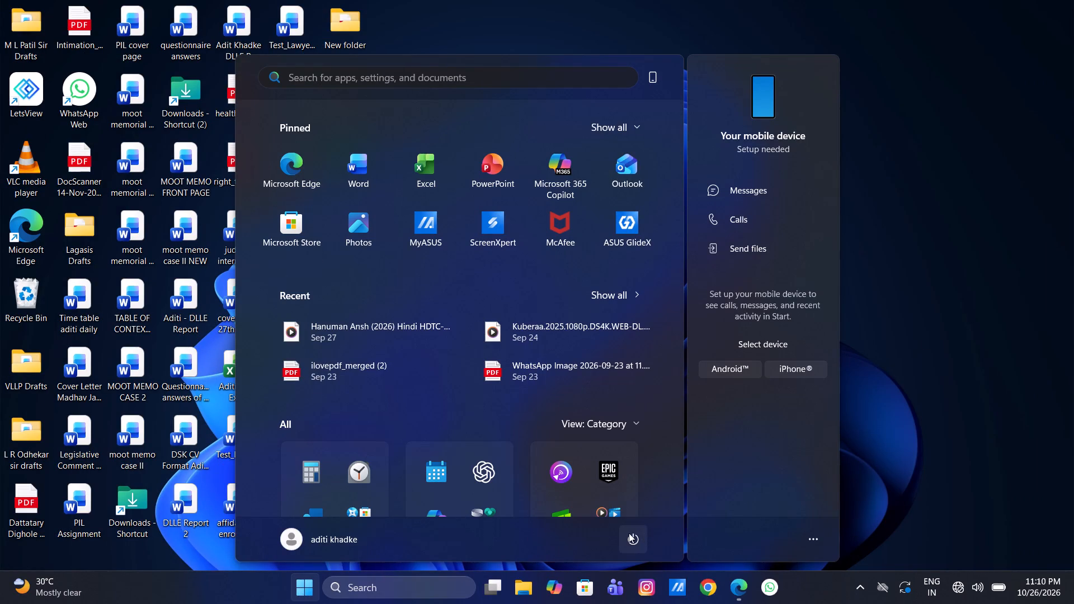
{"action": "left_click", "coordinate": [631, 536]}
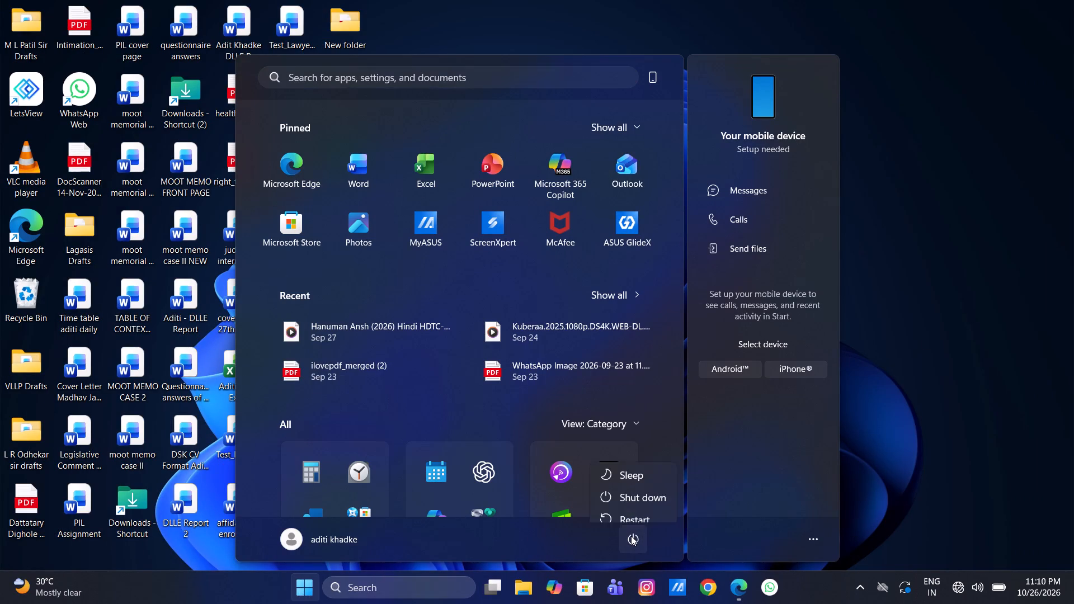
{"action": "left_click", "coordinate": [634, 482]}
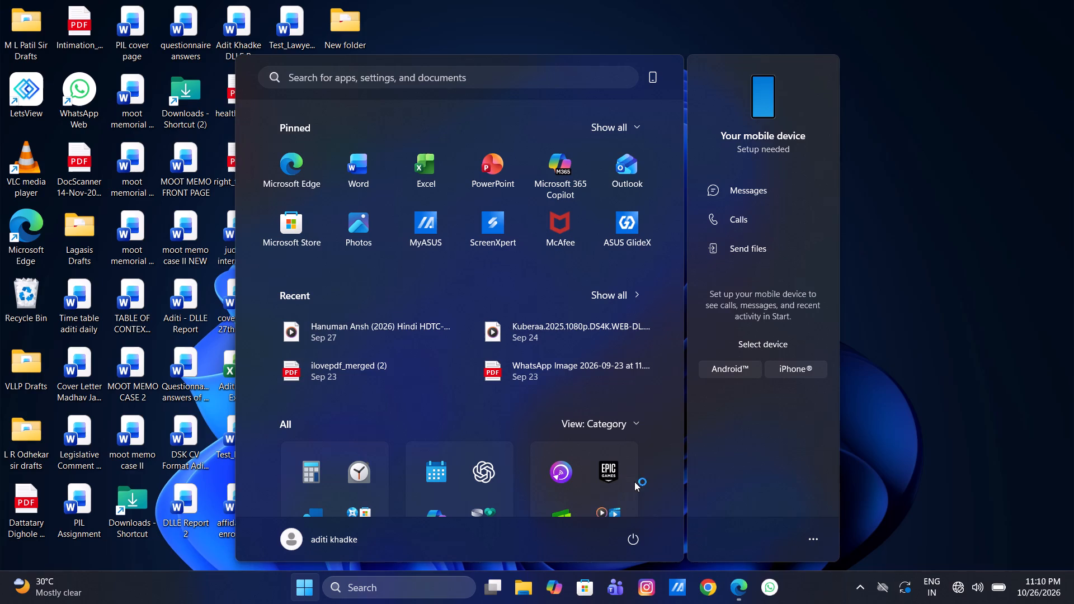